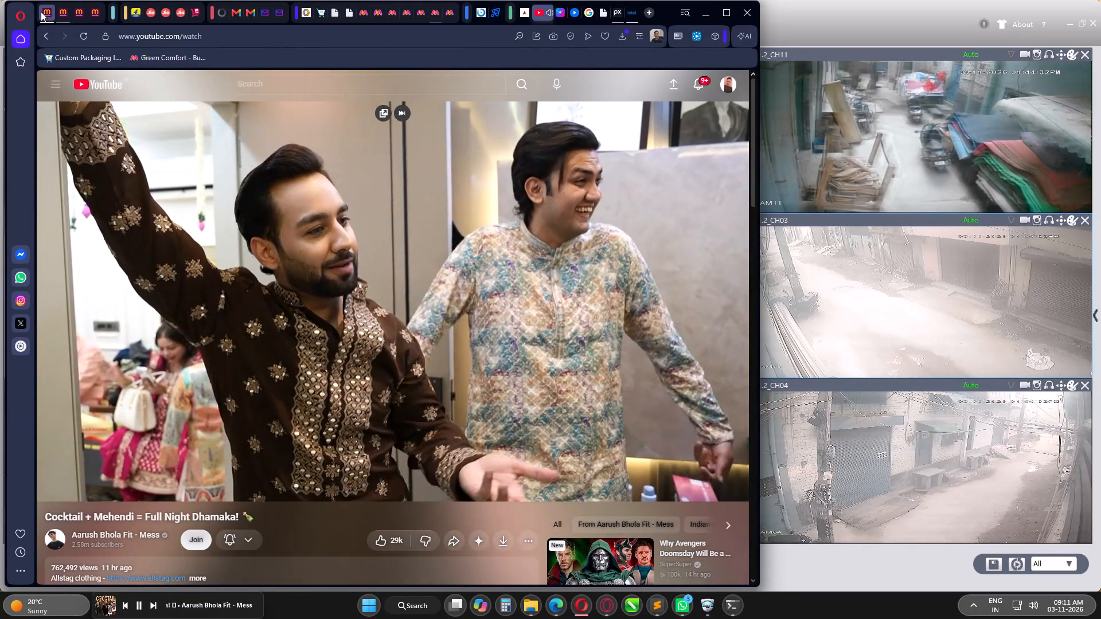
Open Green Comfort's barcoded packet scan page on Meesho, with the floating video placed over the camera feeds.
{"action": "left_click", "coordinate": [41, 11]}
{"action": "left_click_drag", "start_coordinate": [948, 448], "coordinate": [940, 292]}
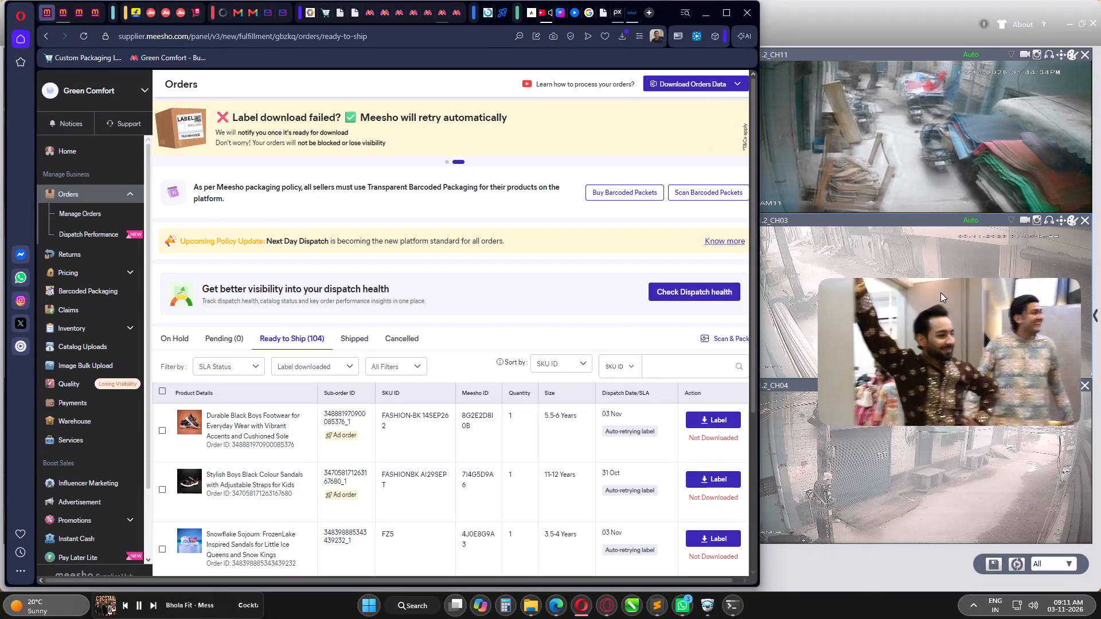
{"action": "left_click_drag", "start_coordinate": [940, 292], "coordinate": [959, 258]}
{"action": "left_click_drag", "start_coordinate": [838, 248], "coordinate": [765, 242]}
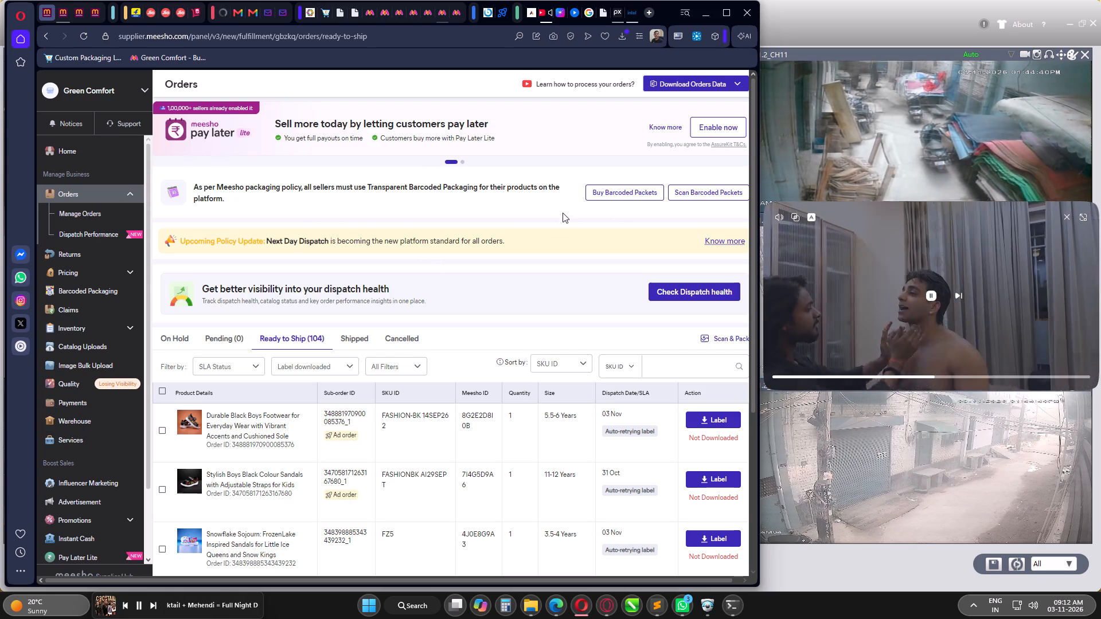
{"action": "left_click", "coordinate": [686, 189]}
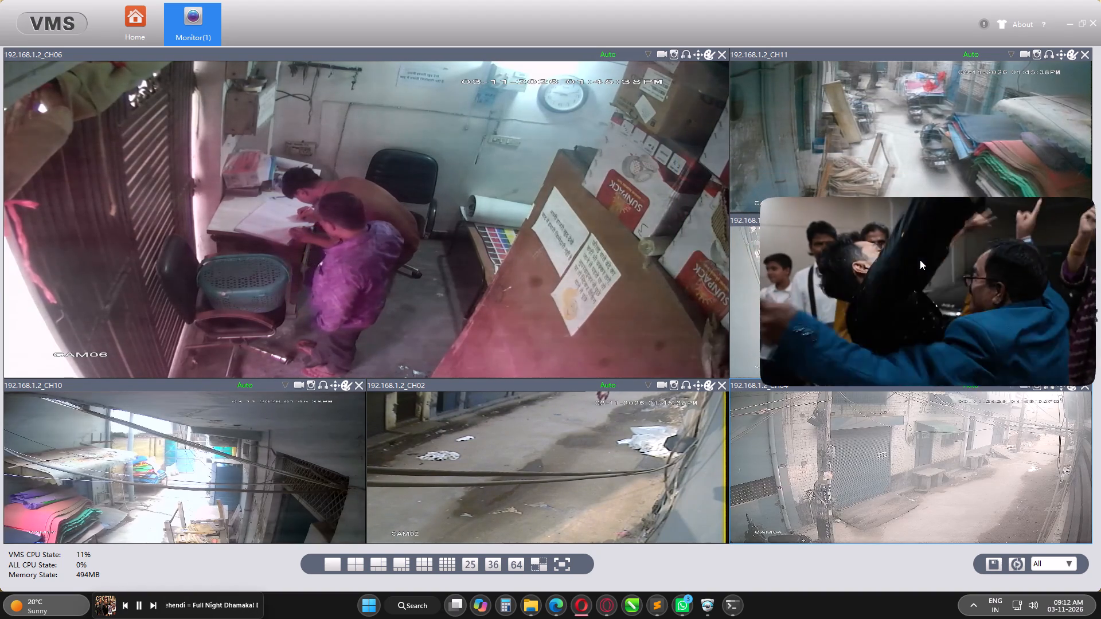
Link the packed orders by scanning their AWB numbers with their packet IDs, closing alerts between scans and pausing the floating video.
{"action": "left_click", "coordinate": [578, 602]}
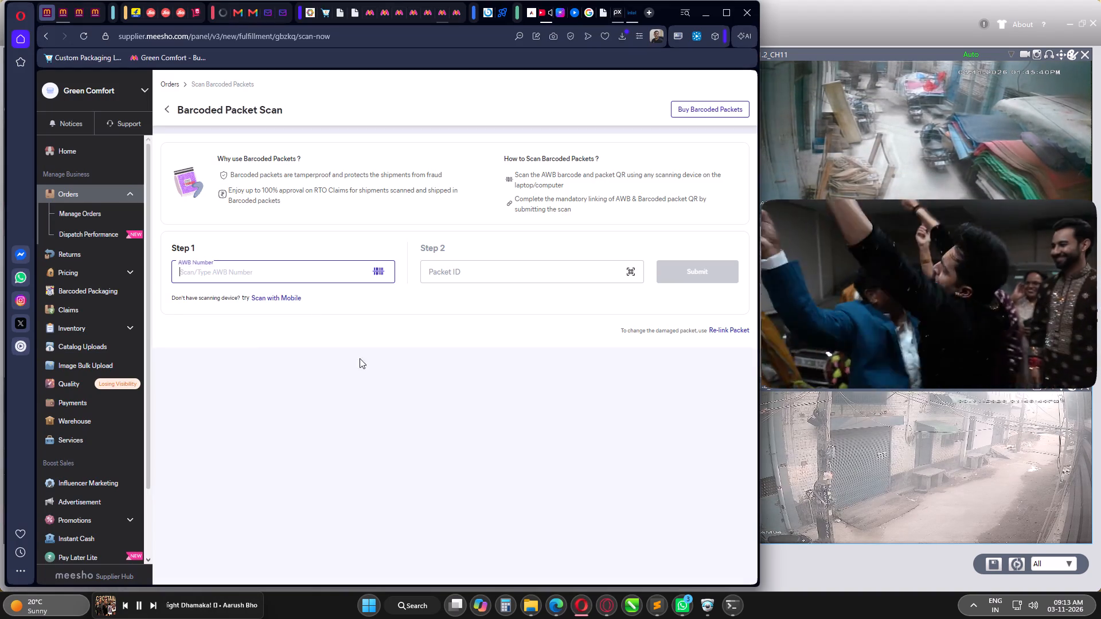
{"action": "left_click", "coordinate": [262, 270]}
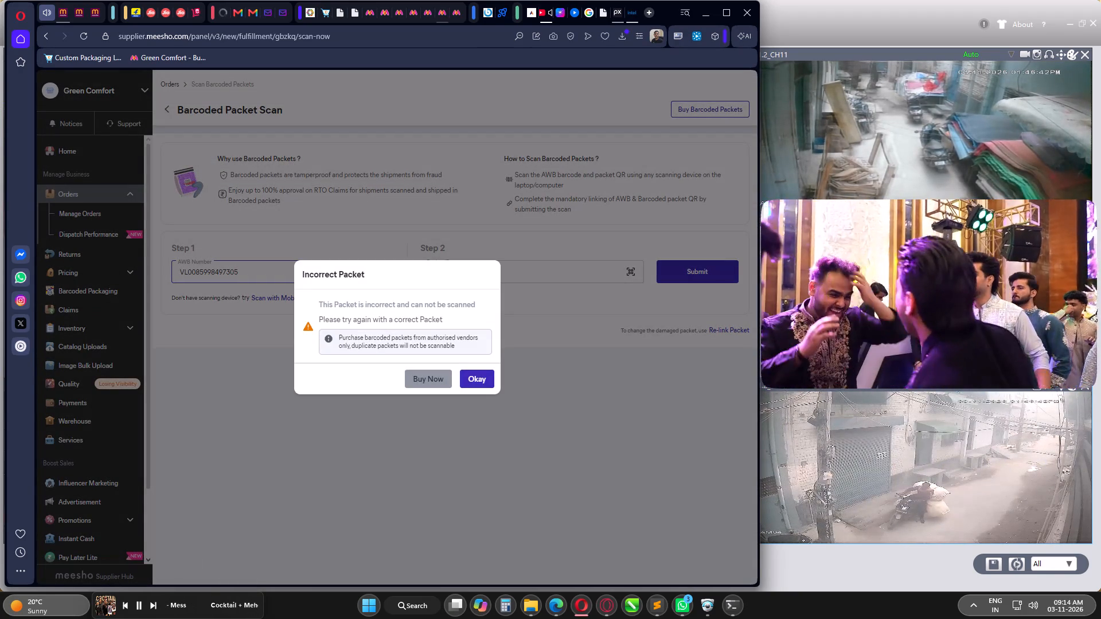
{"action": "left_click", "coordinate": [477, 379]}
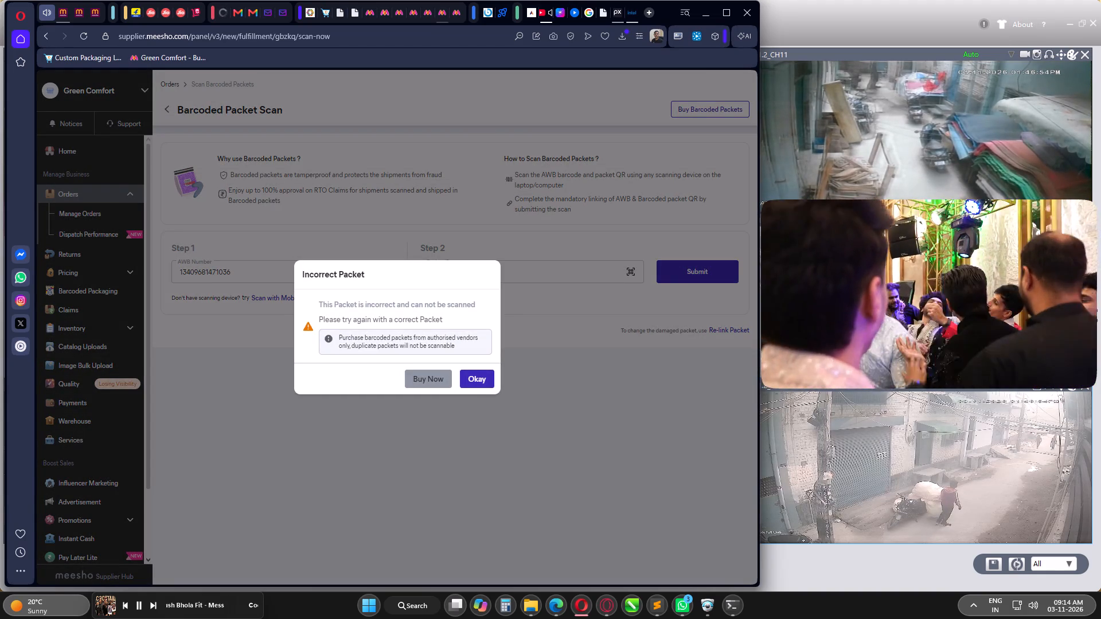
{"action": "left_click", "coordinate": [480, 386]}
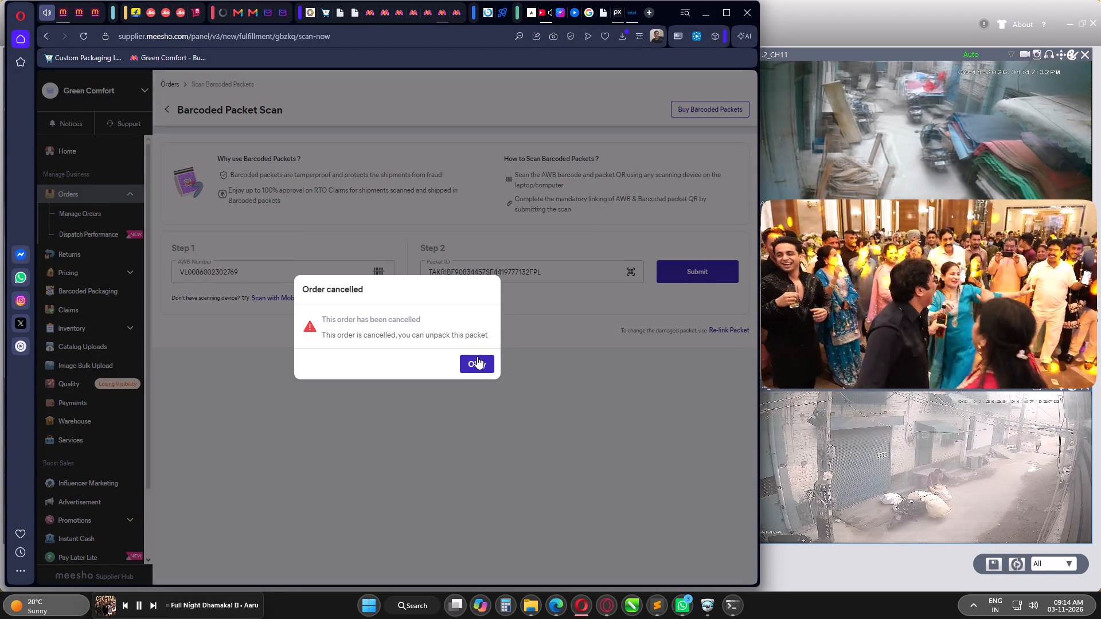
{"action": "left_click", "coordinate": [479, 363]}
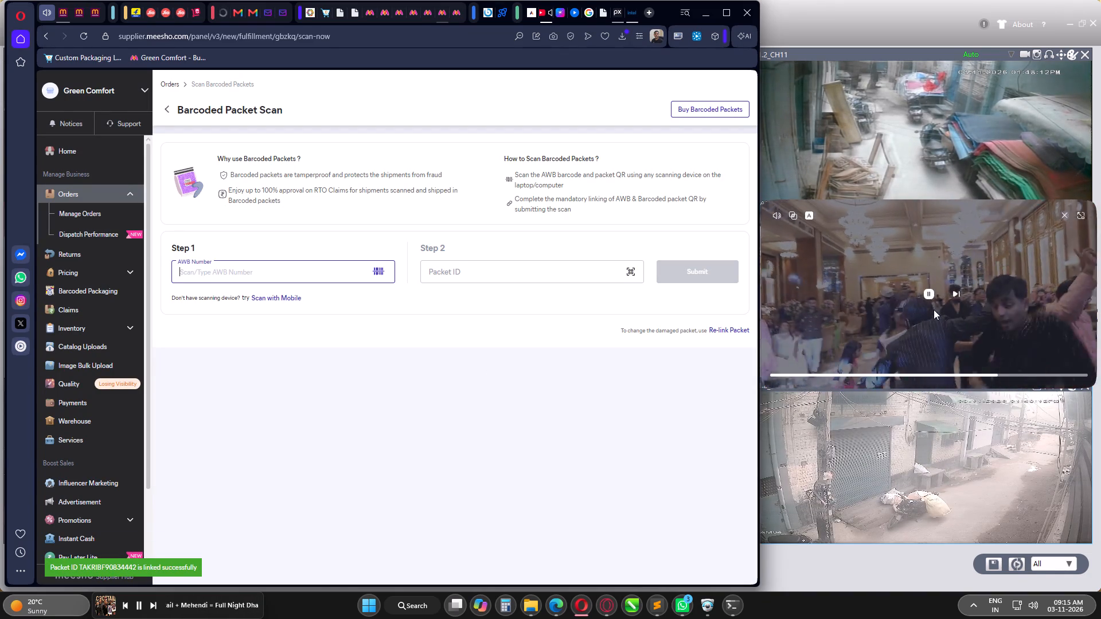
{"action": "left_click", "coordinate": [927, 295]}
{"action": "left_click", "coordinate": [275, 271]}
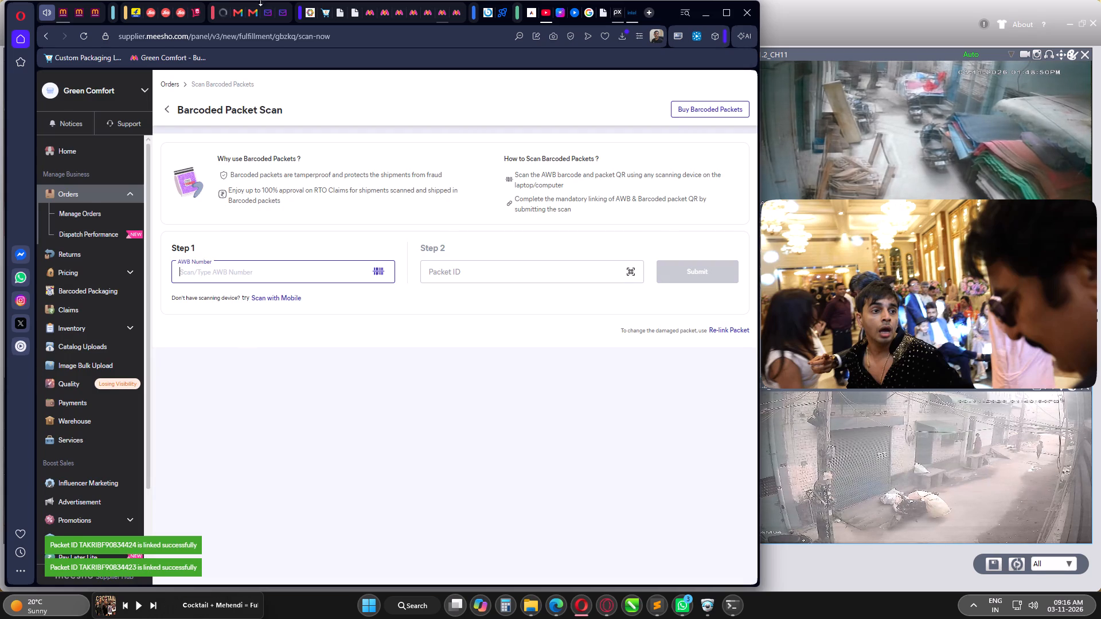
Check Green Comfort's Return/RTO Orders overview, and return to its barcoded packet scan page.
{"action": "left_click", "coordinate": [67, 6]}
{"action": "left_click", "coordinate": [96, 211]}
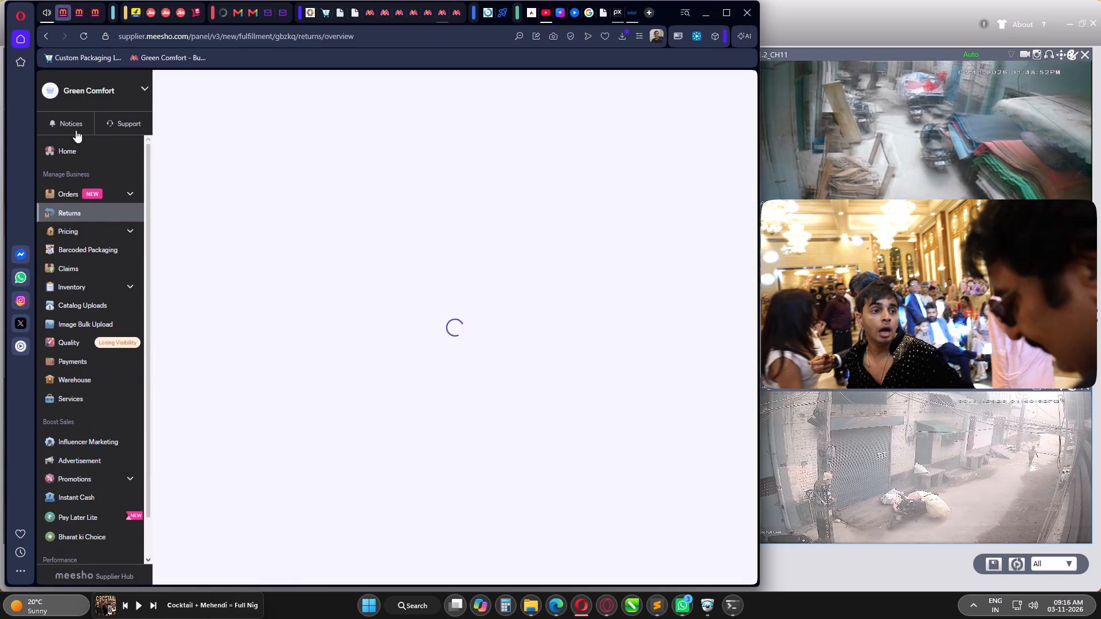
{"action": "left_click", "coordinate": [40, 17]}
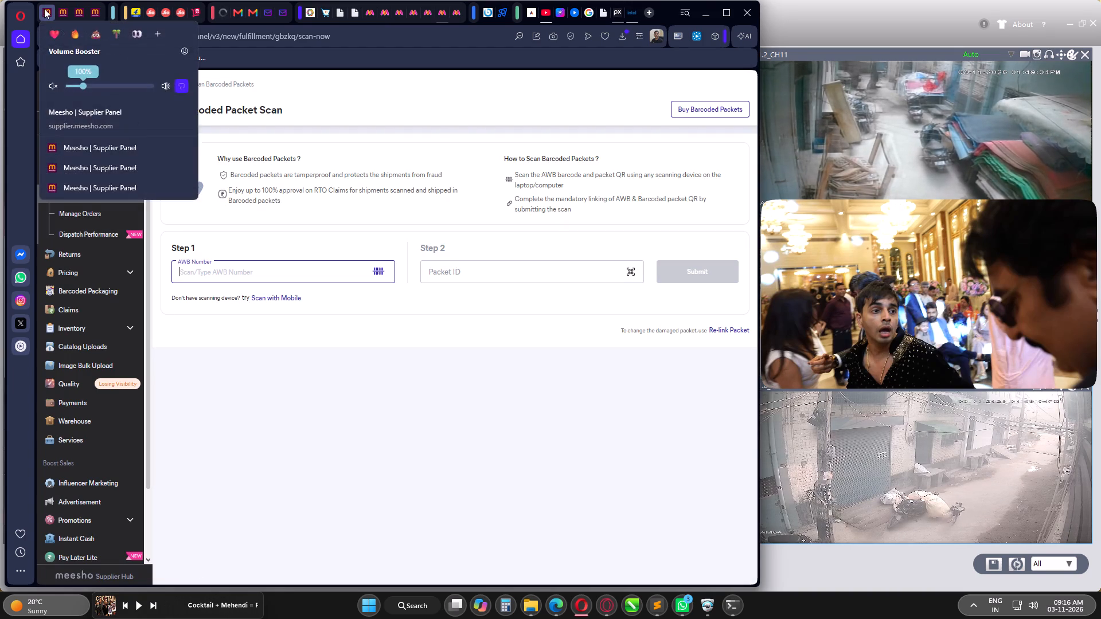
Close the inaccessible Myntra file page and bring up Mdirect's Orders Management for RAMA INTERNATIONAL DELHI.
{"action": "left_click", "coordinate": [352, 15]}
{"action": "left_click", "coordinate": [360, 13]}
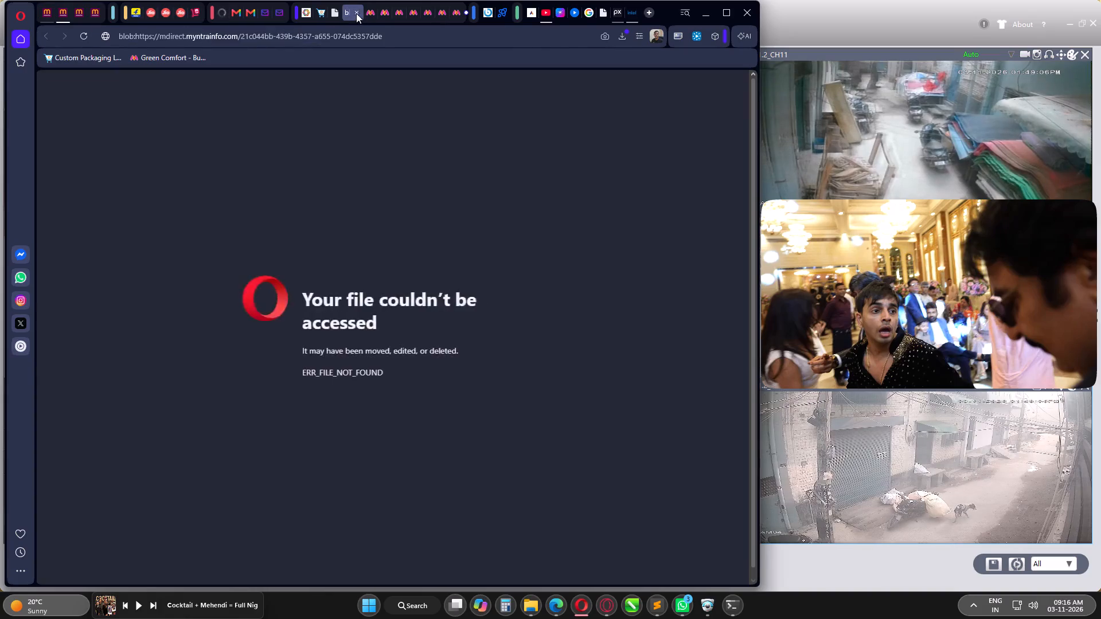
{"action": "left_click", "coordinate": [333, 10]}
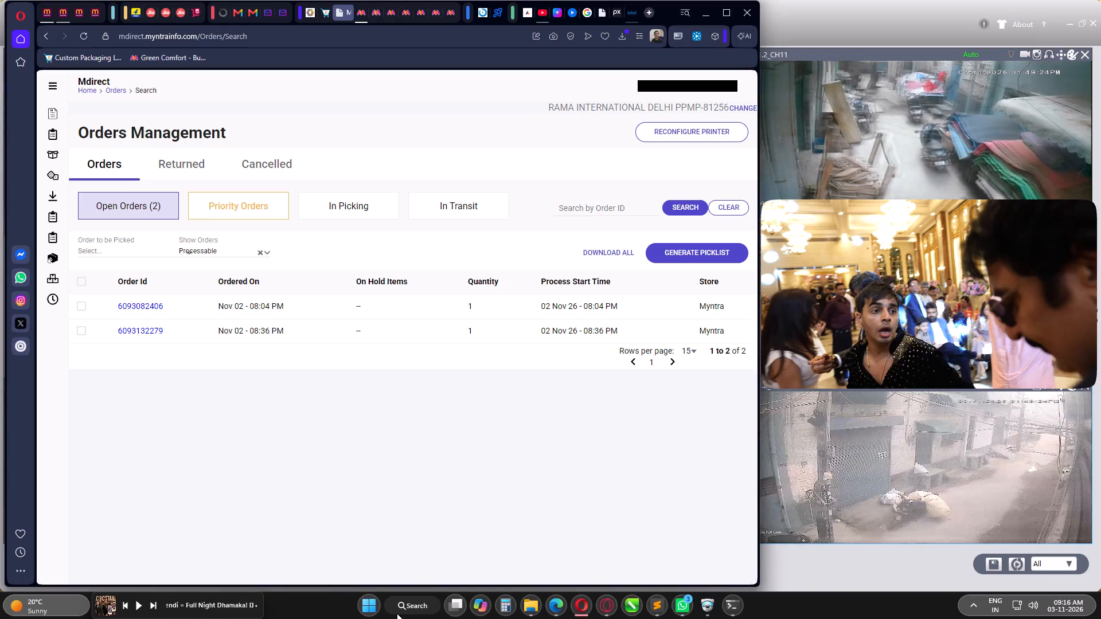
{"action": "left_click", "coordinate": [557, 605]}
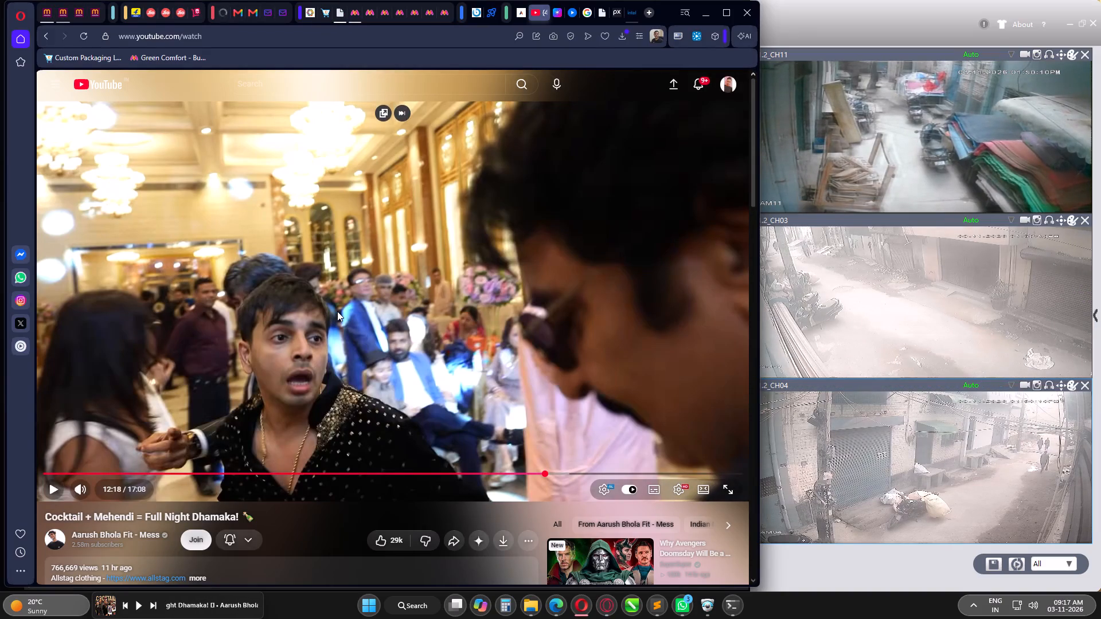
{"action": "left_click", "coordinate": [337, 311]}
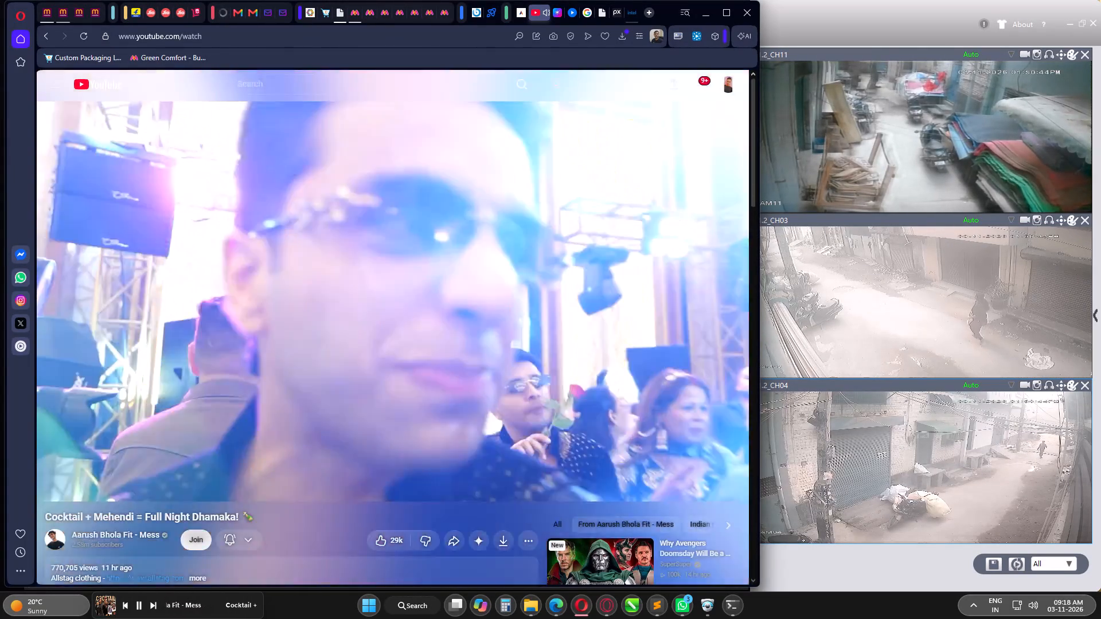
{"action": "key", "text": "Right"}
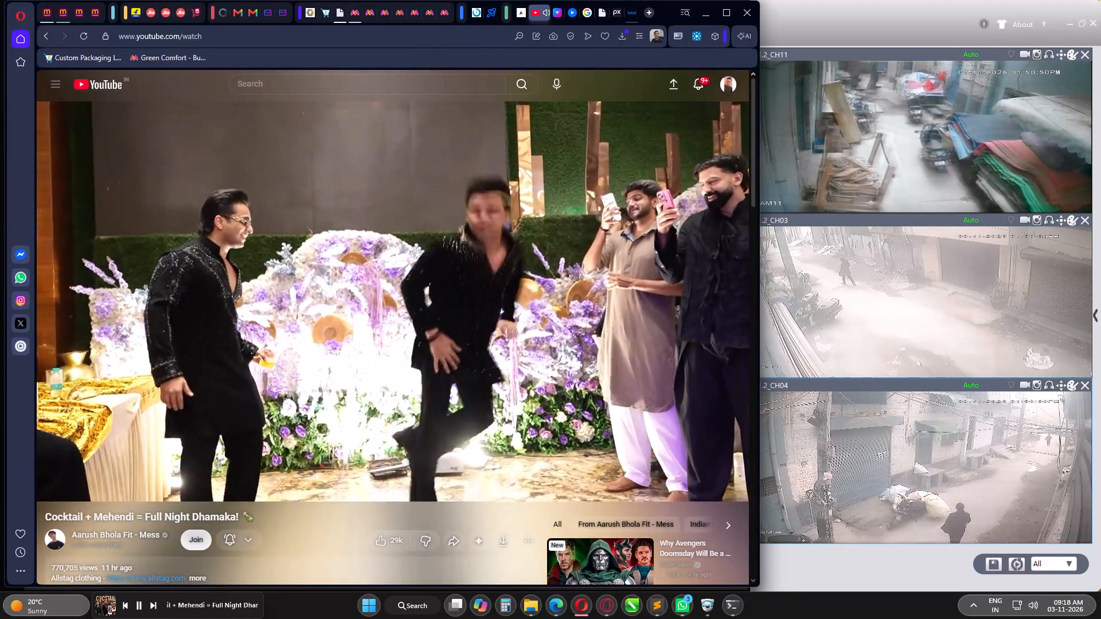
{"action": "key", "text": "Right"}
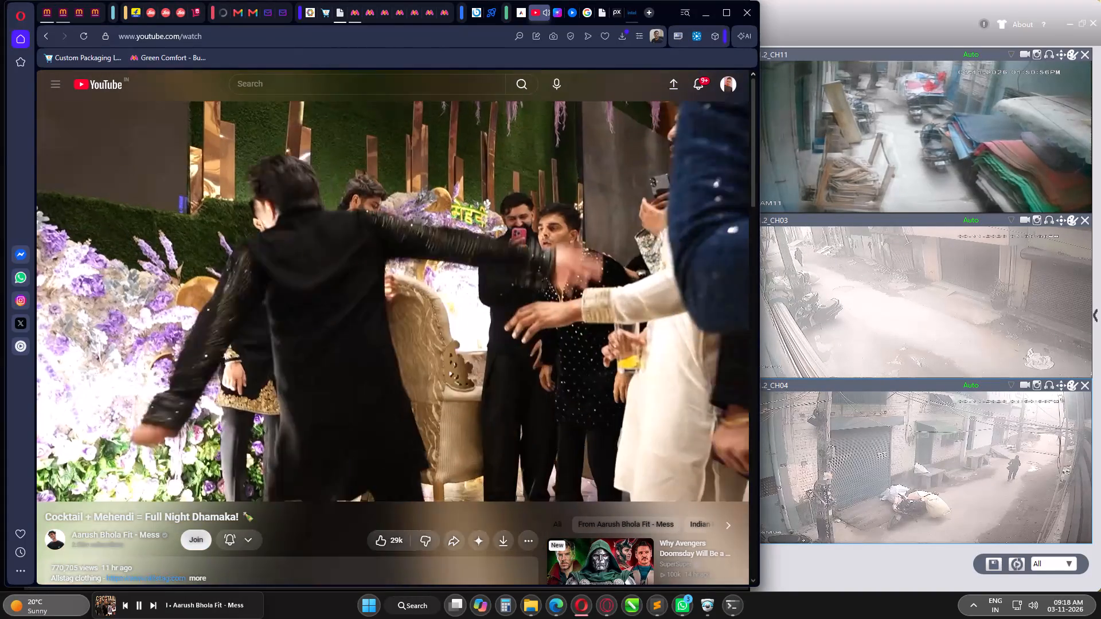
{"action": "key", "text": "Right"}
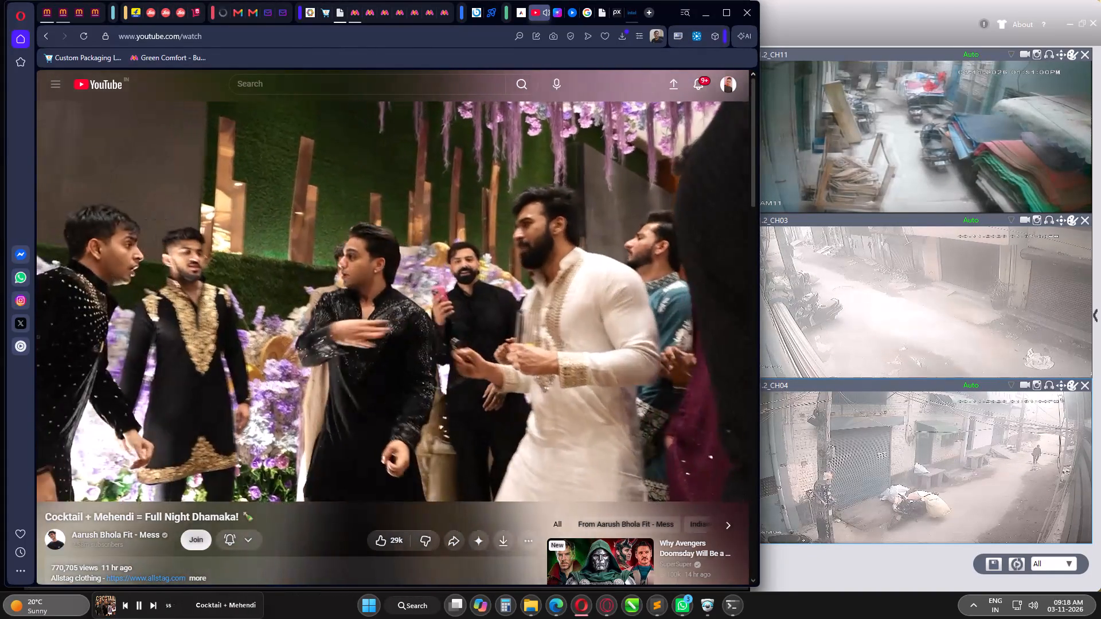
{"action": "key", "text": "Right"}
{"action": "key", "text": "Right"}
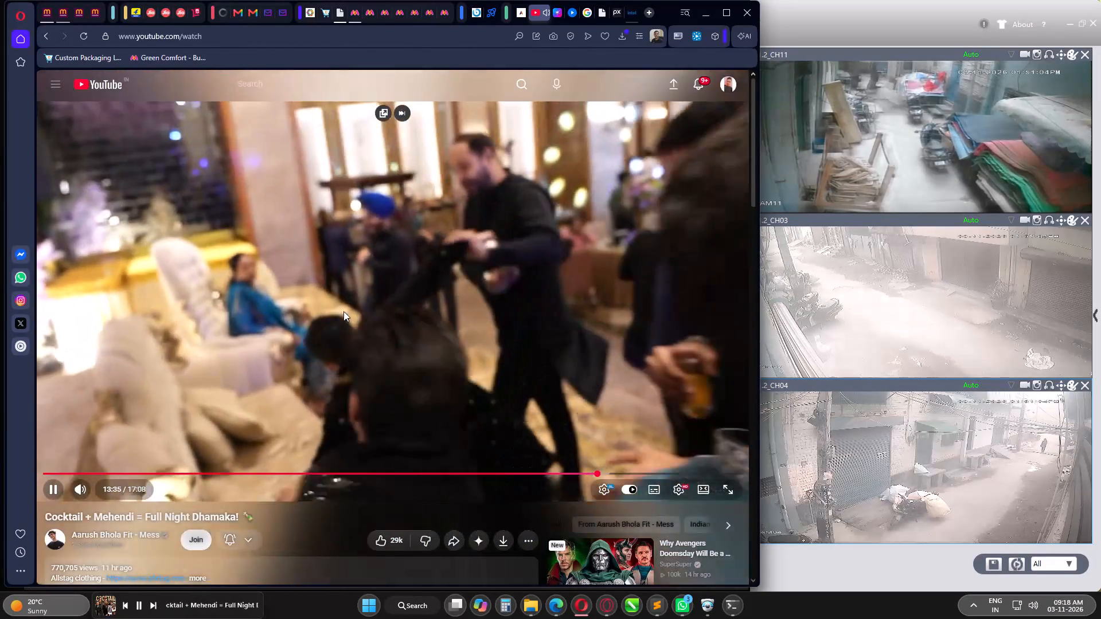
{"action": "key", "text": "Right"}
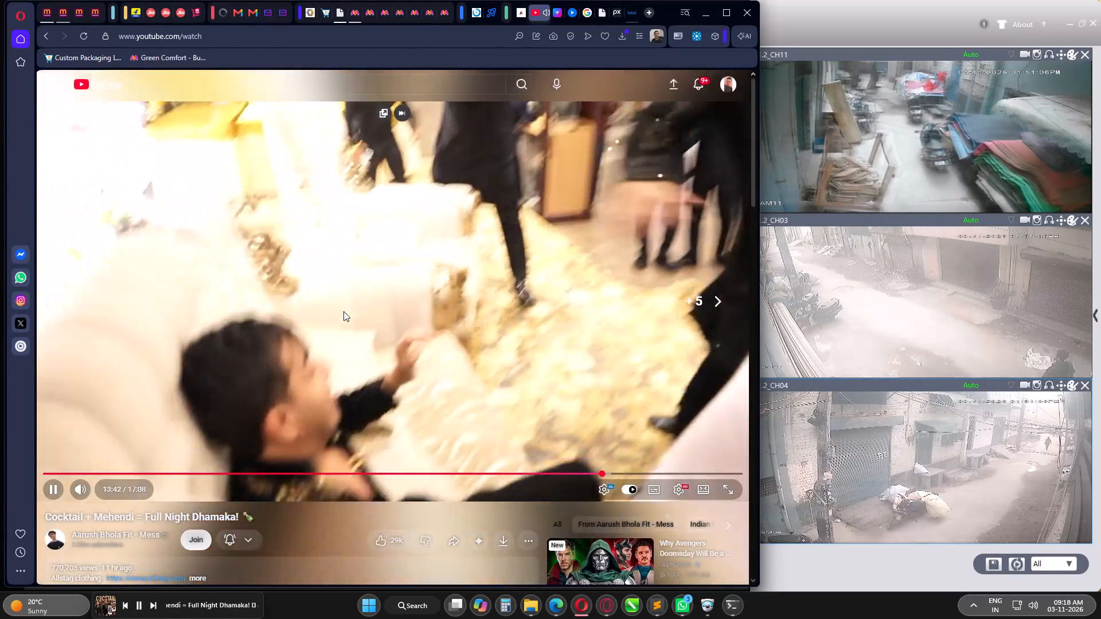
{"action": "key", "text": "Right"}
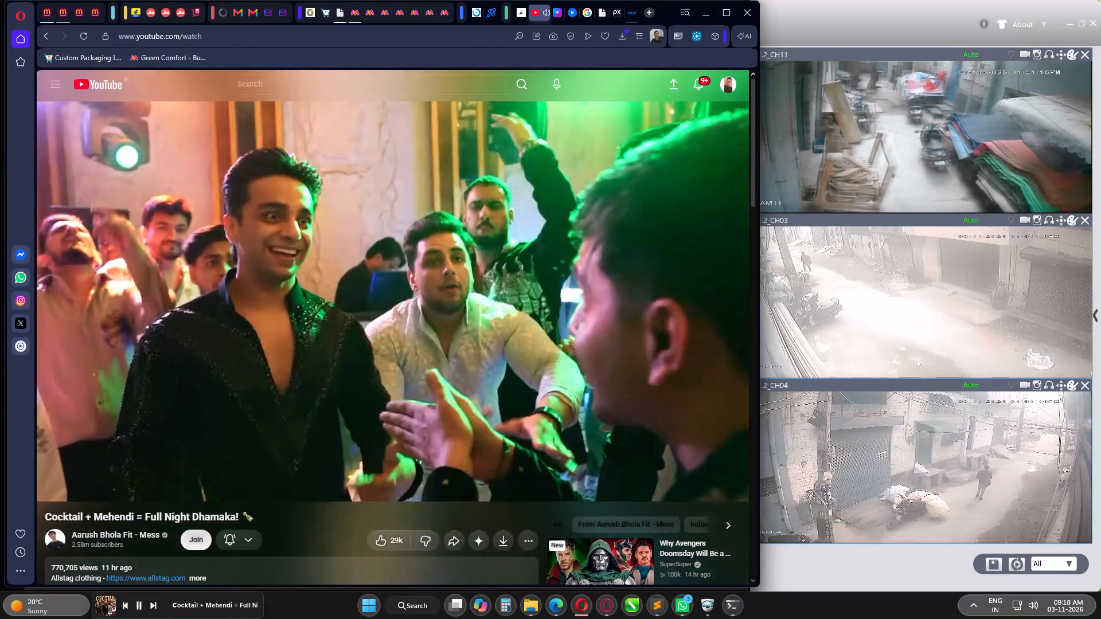
{"action": "key", "text": "Right"}
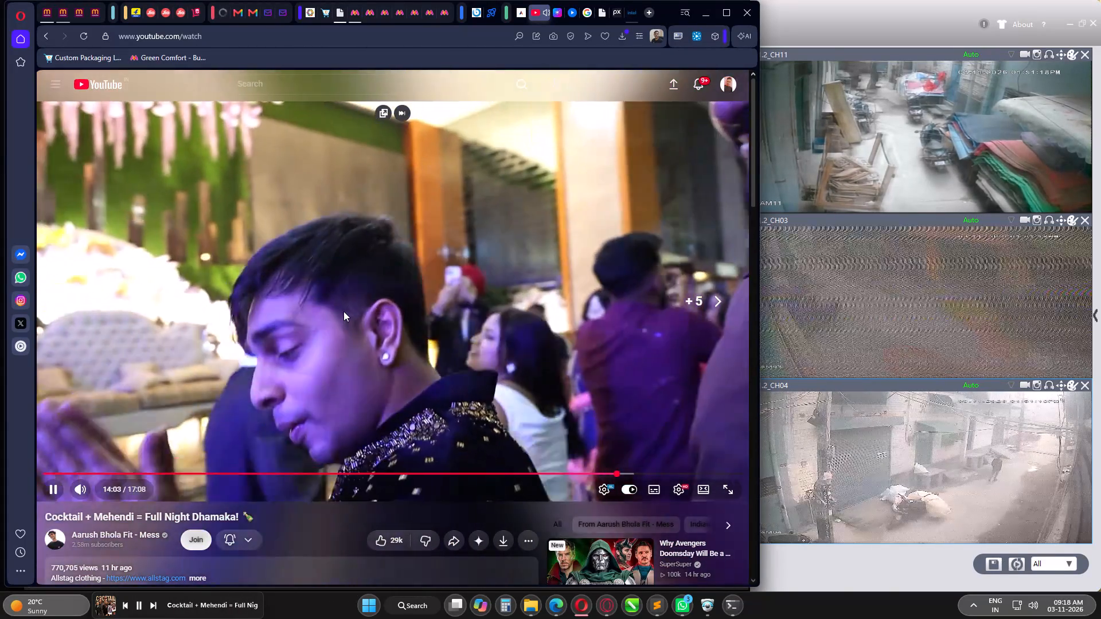
{"action": "key", "text": "Right"}
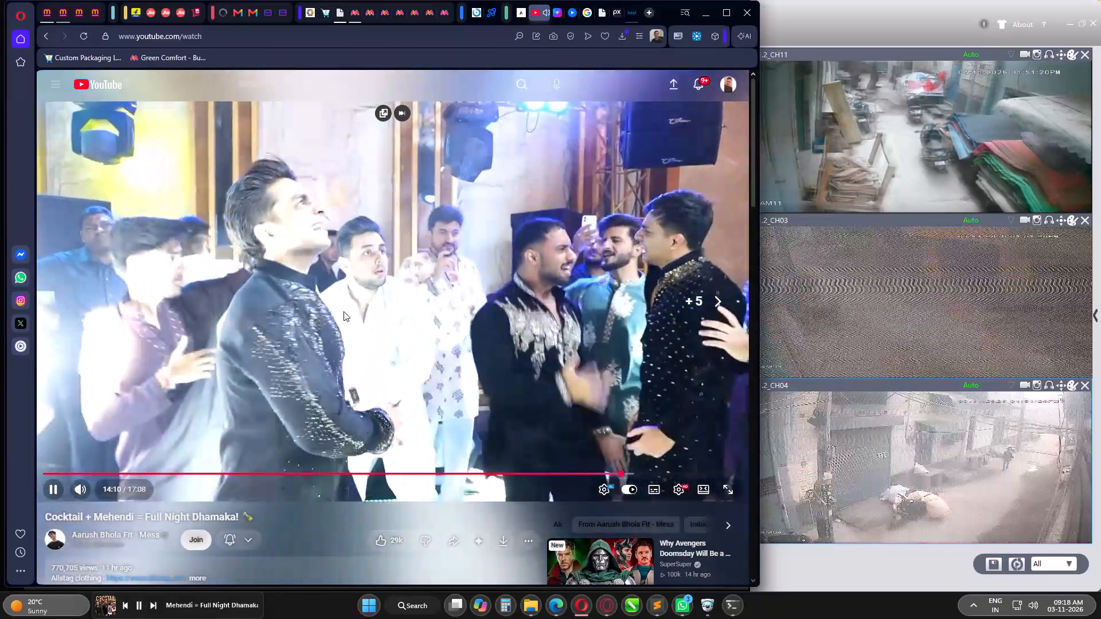
{"action": "key", "text": "Right"}
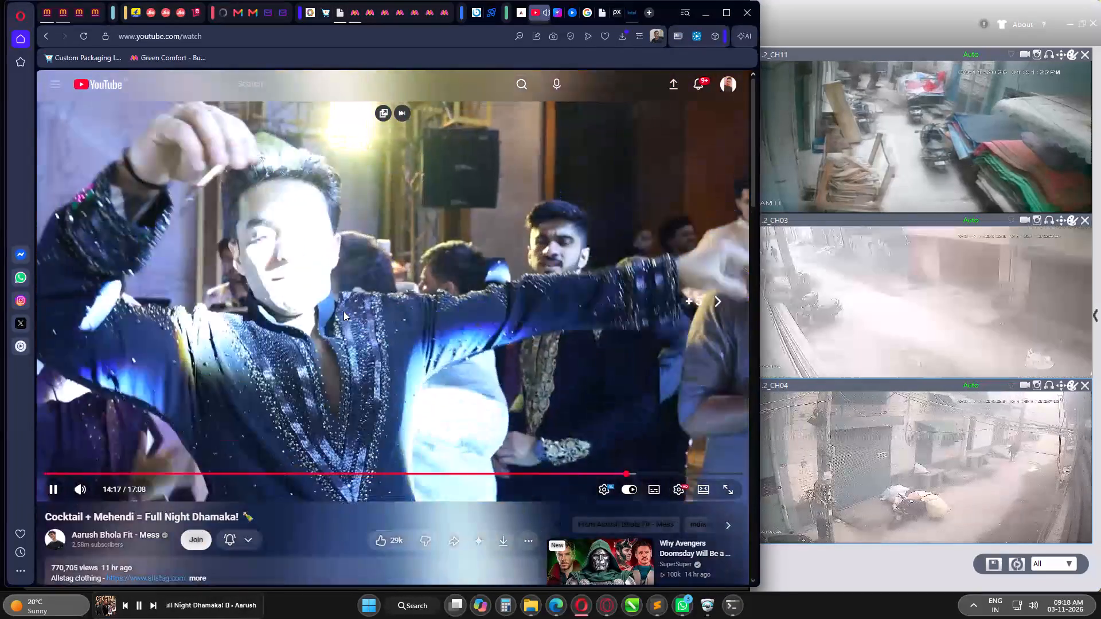
{"action": "key", "text": "Right"}
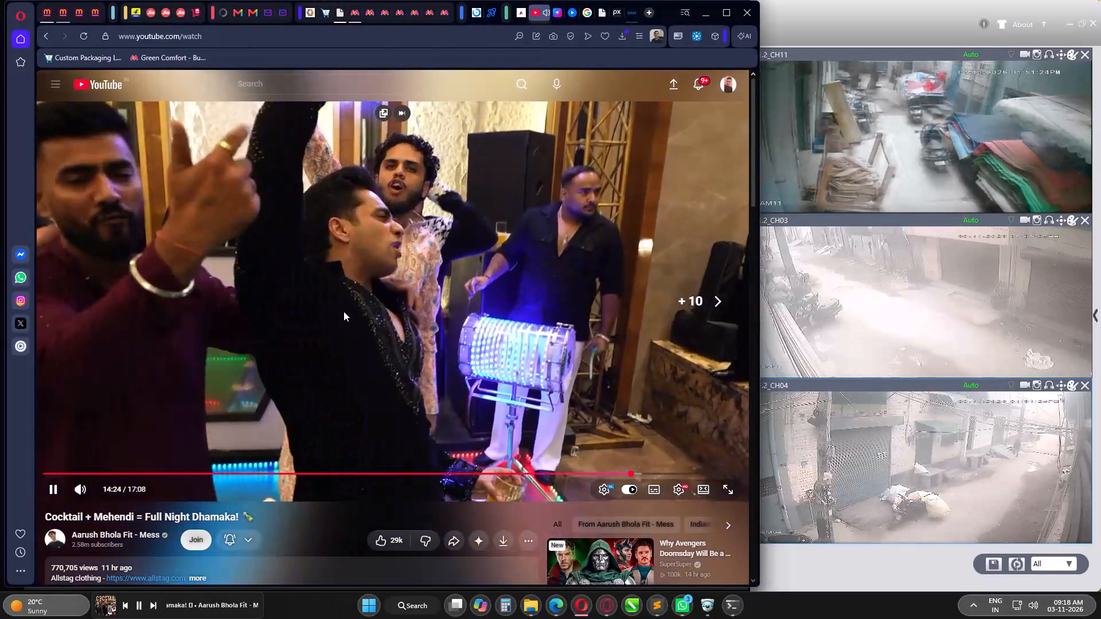
{"action": "key", "text": "Right"}
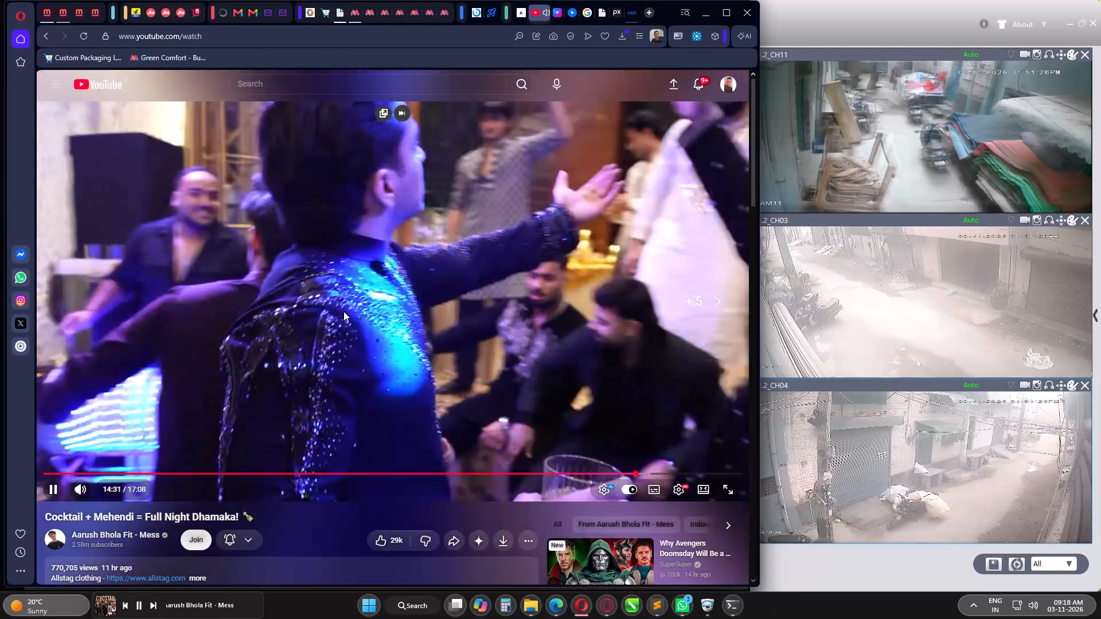
{"action": "key", "text": "Right"}
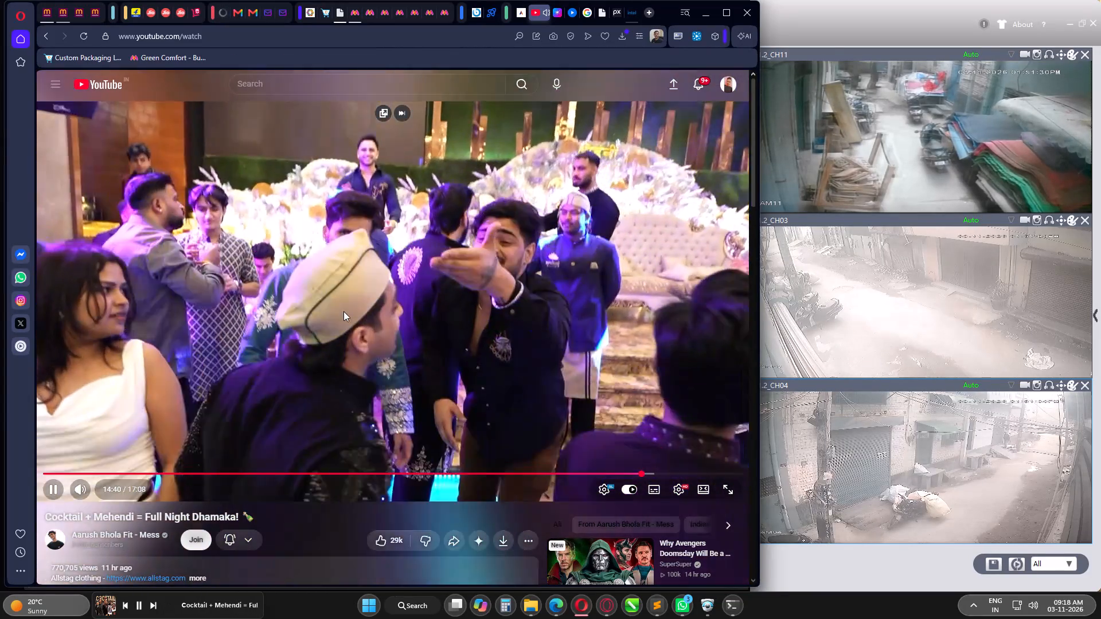
{"action": "key", "text": "space"}
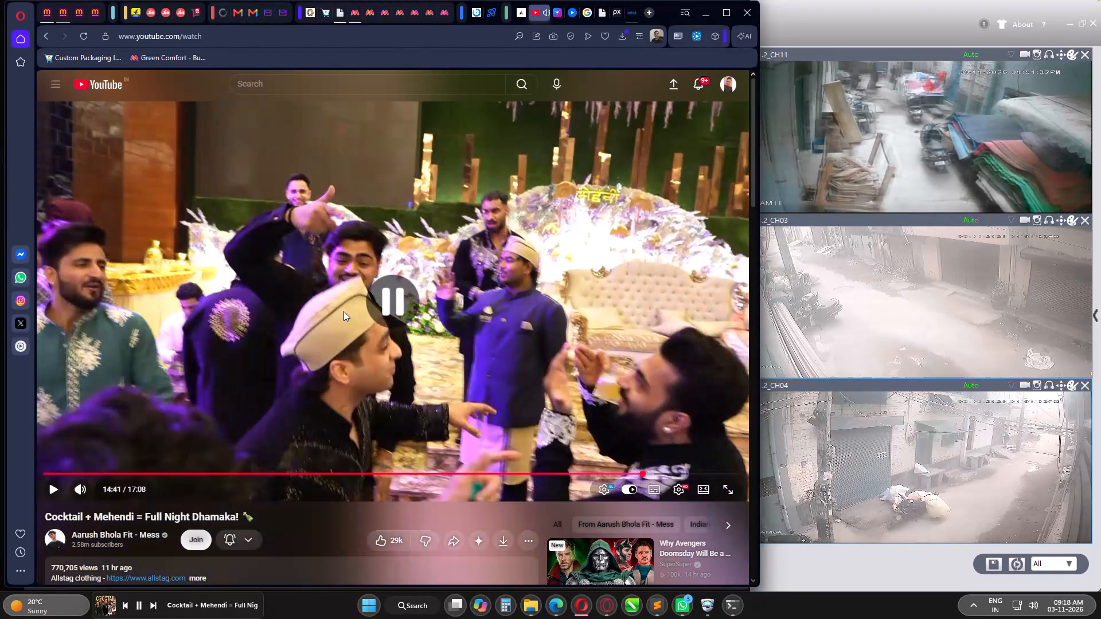
Return to Green Comfort's barcoded packet scan page.
{"action": "left_click", "coordinate": [41, 15]}
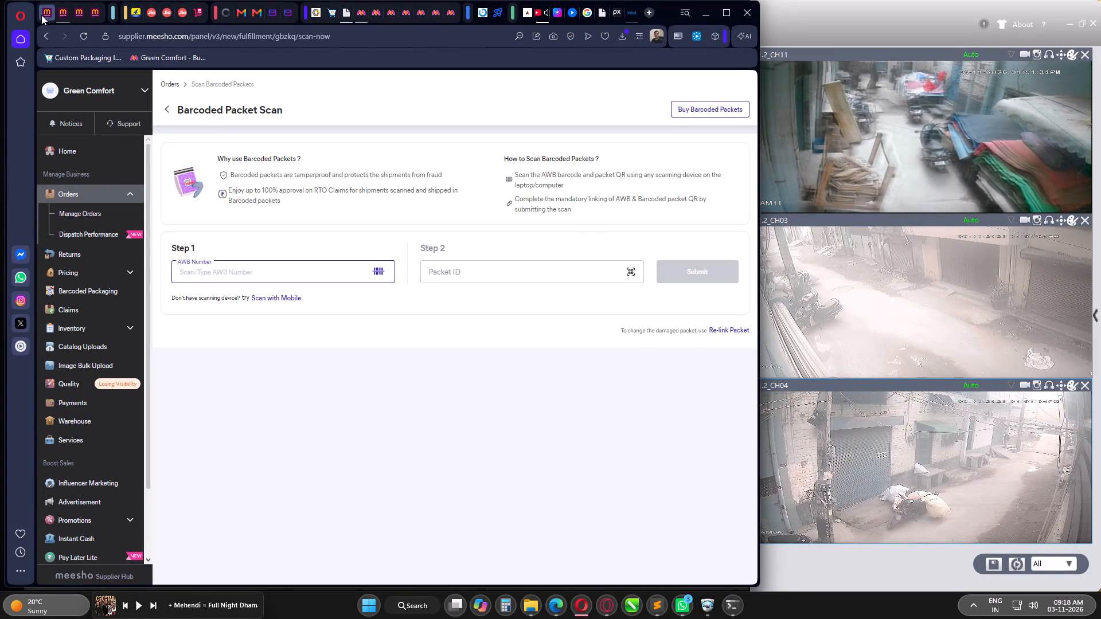
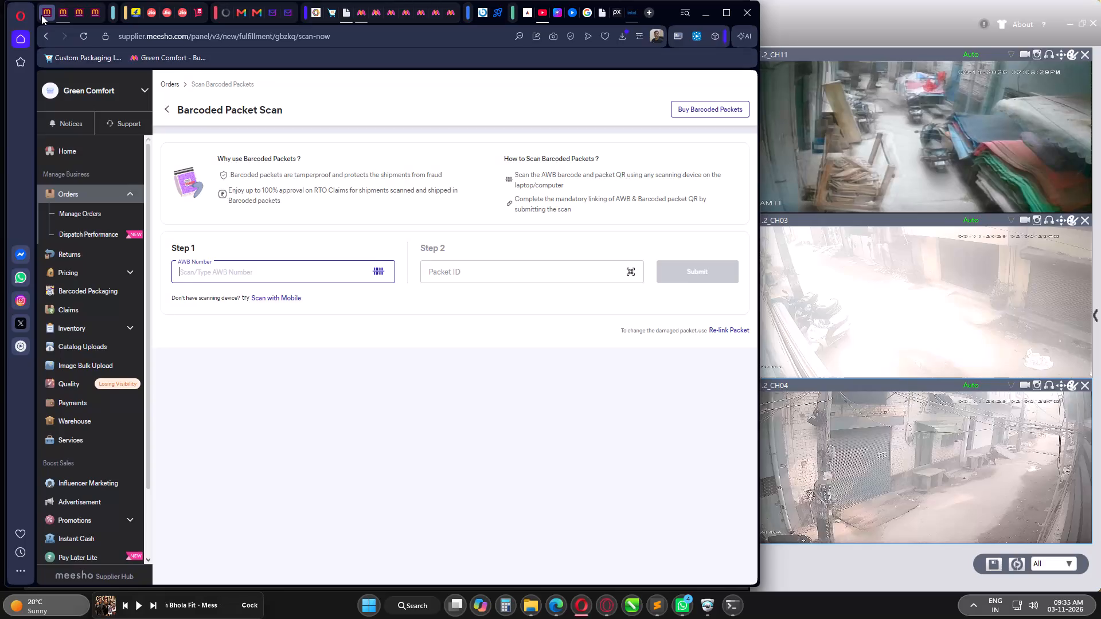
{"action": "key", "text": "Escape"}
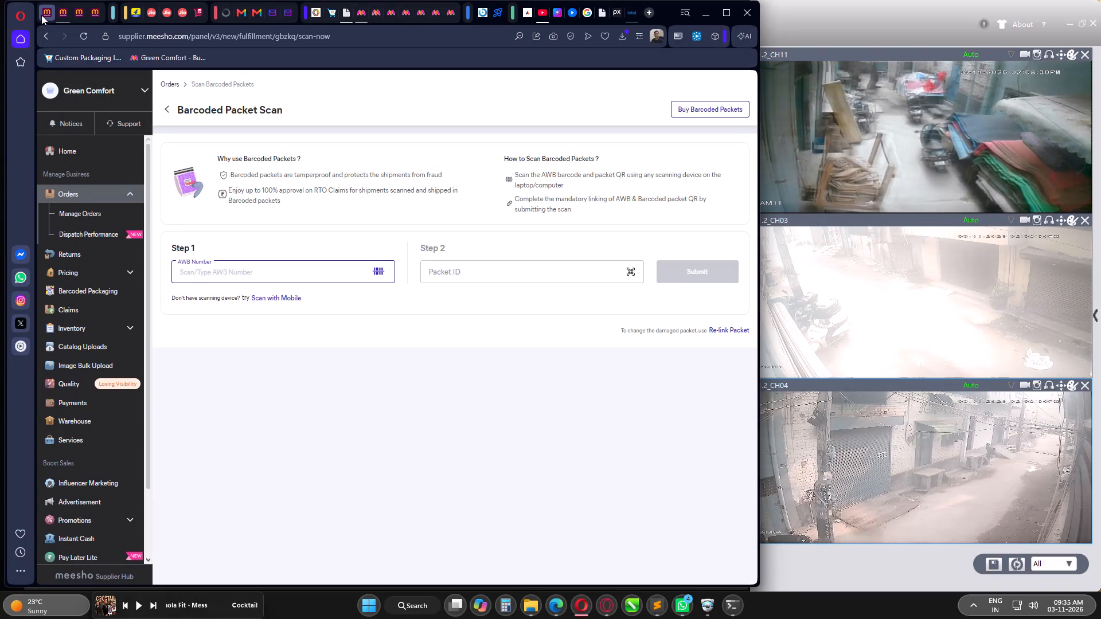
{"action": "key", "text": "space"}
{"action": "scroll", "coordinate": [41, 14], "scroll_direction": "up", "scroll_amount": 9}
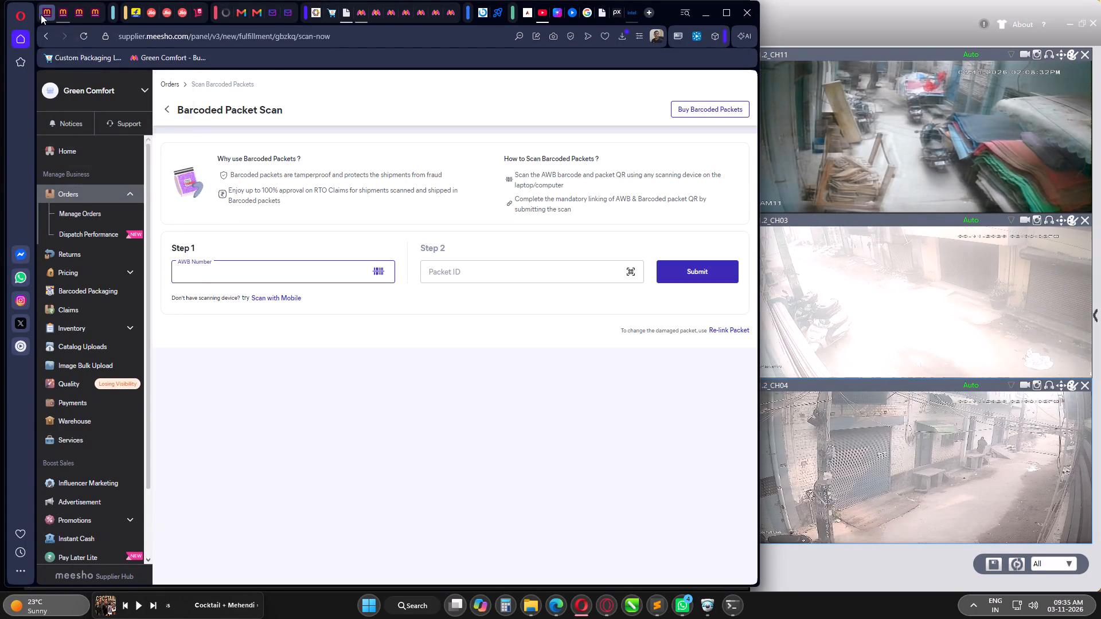
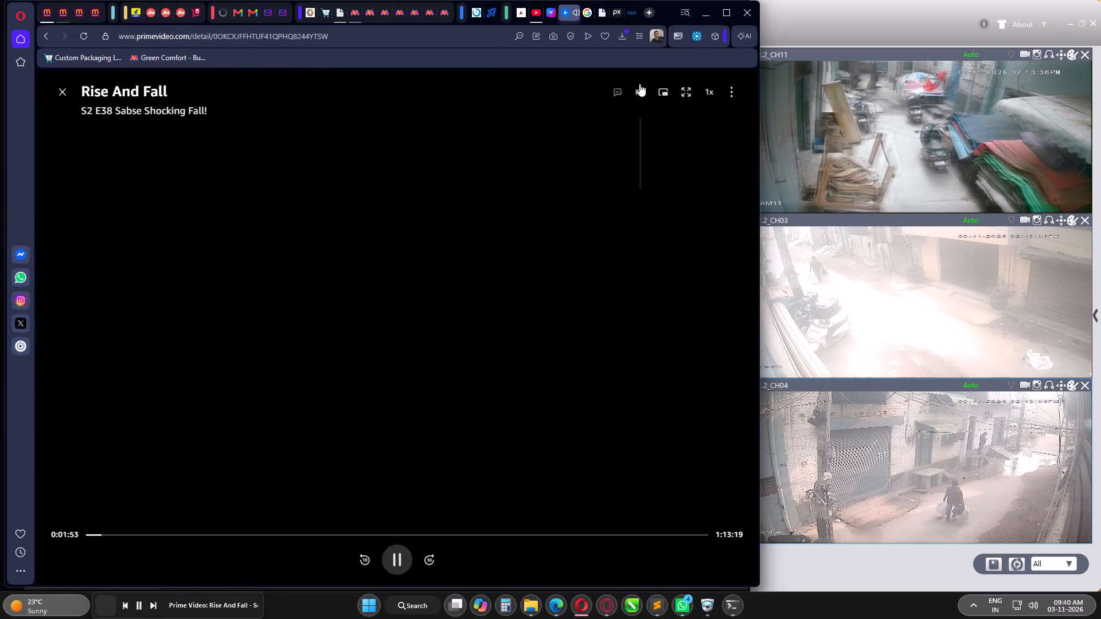
Play the Rise And Fall video in picture-in-picture and place it over the CH03 camera feed.
{"action": "left_click", "coordinate": [661, 88]}
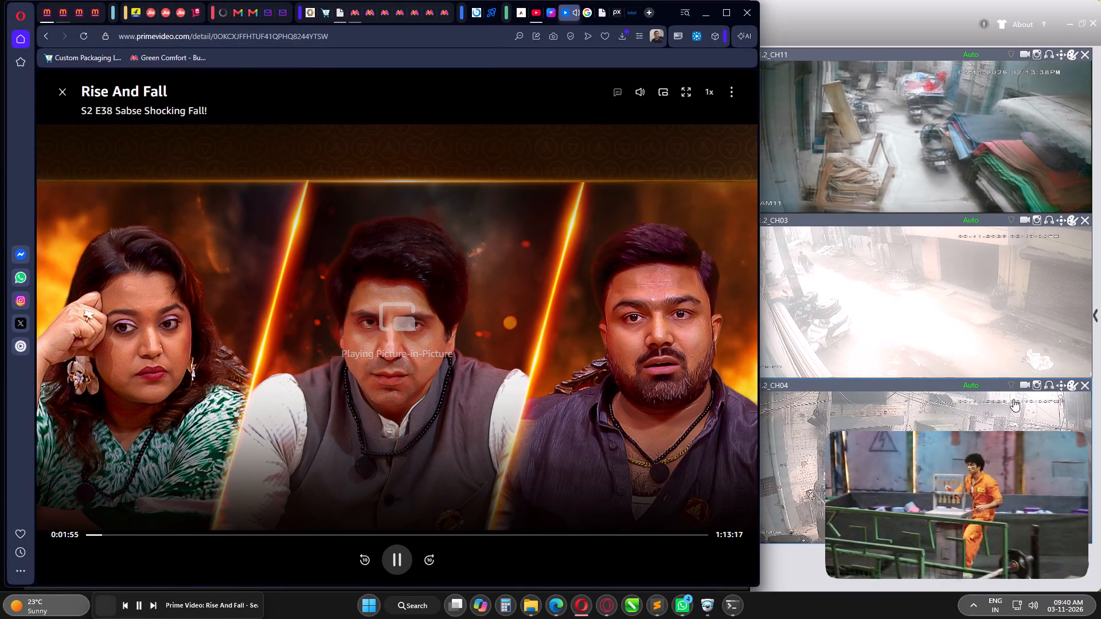
{"action": "left_click_drag", "start_coordinate": [949, 465], "coordinate": [934, 268]}
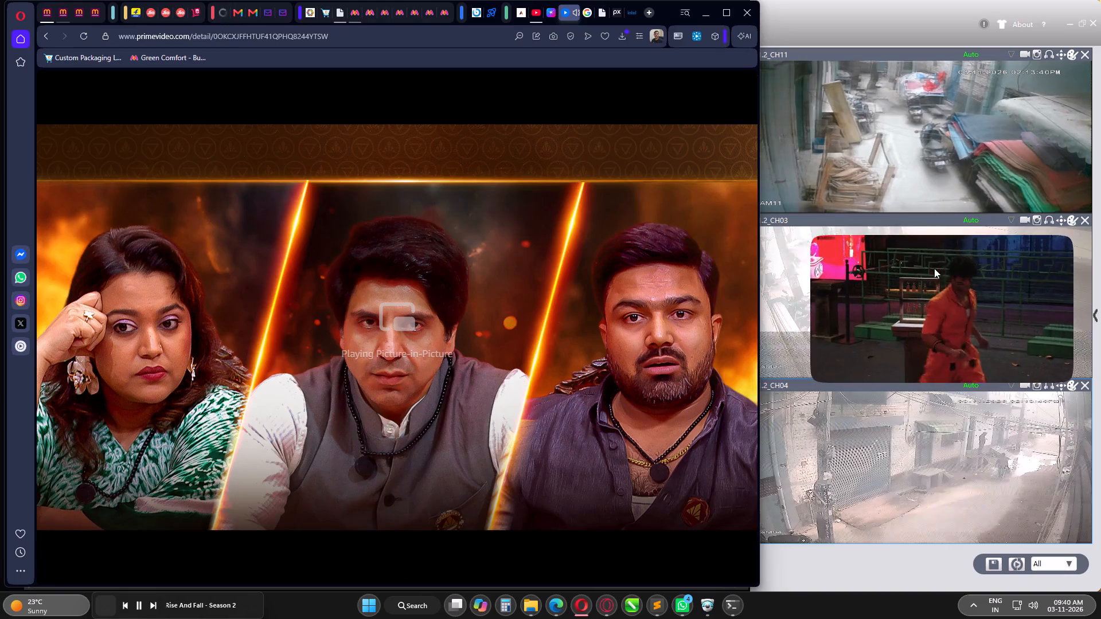
Switch to the Myntra Mdirect orders page and reload it.
{"action": "left_click", "coordinate": [342, 17]}
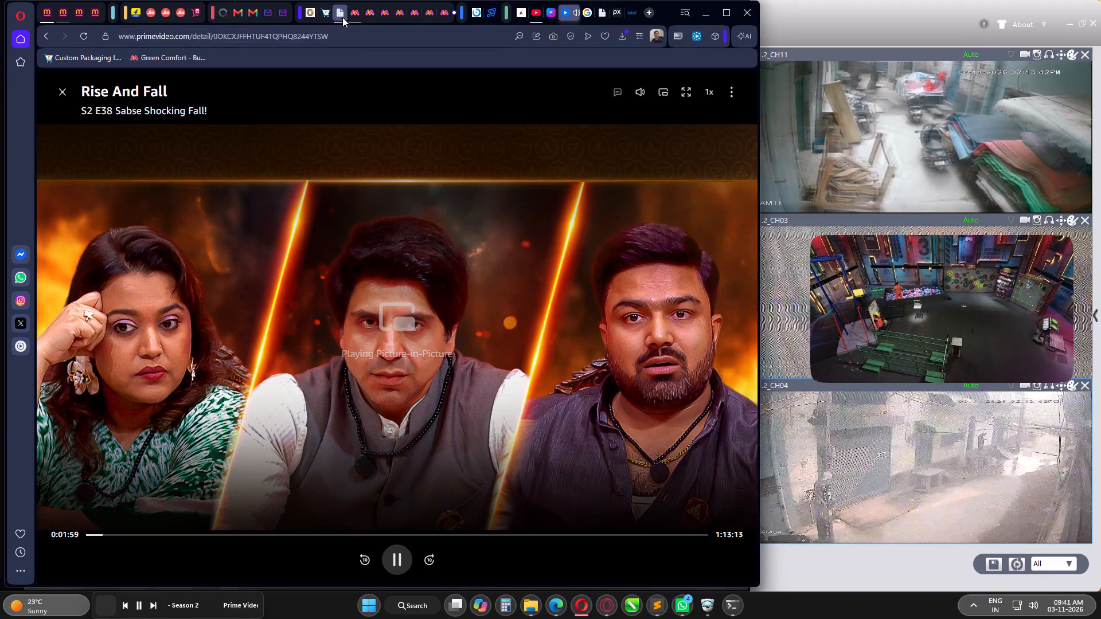
{"action": "key", "text": "F5"}
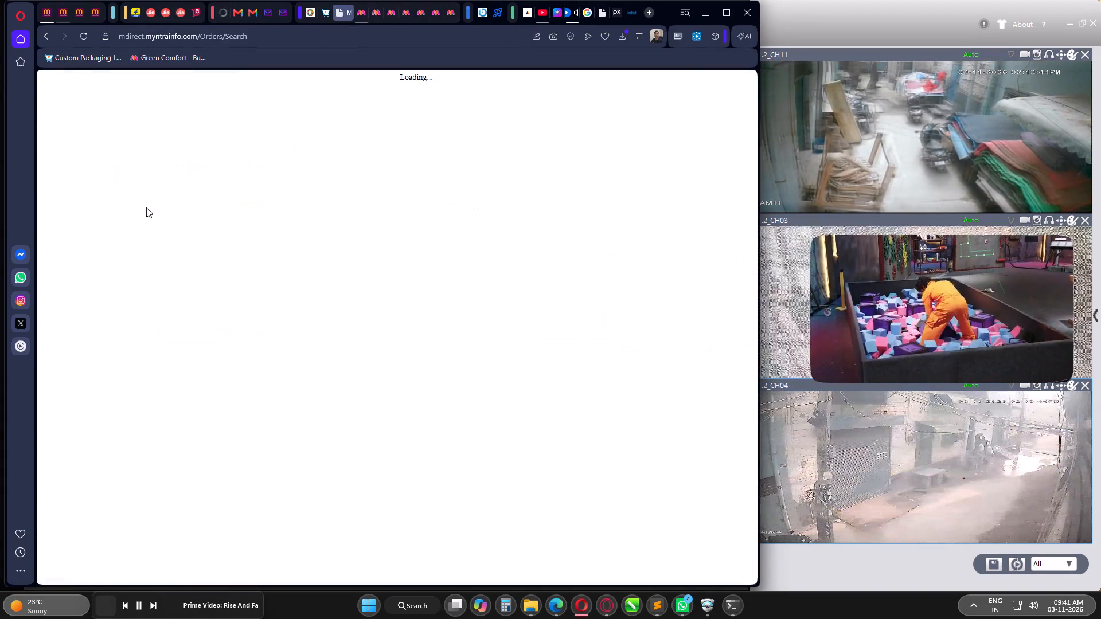
Set the TSC TE244 printer's stock to 4 x 6 (101.6 mm x 152.4 mm) in its Windows printing preferences.
{"action": "left_click", "coordinate": [416, 604]}
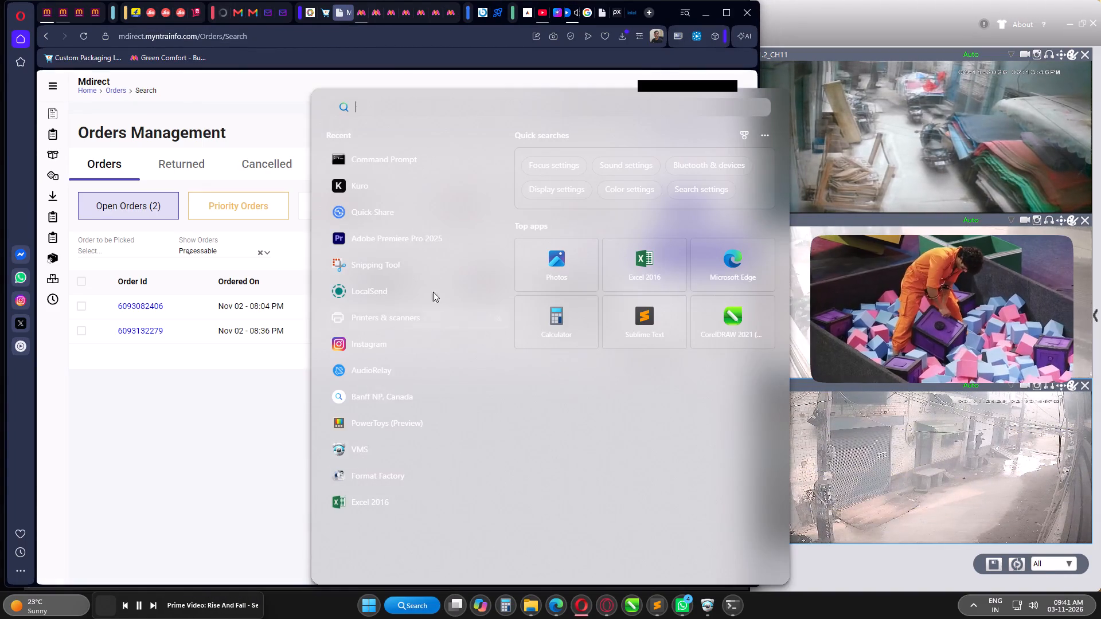
{"action": "left_click", "coordinate": [368, 323]}
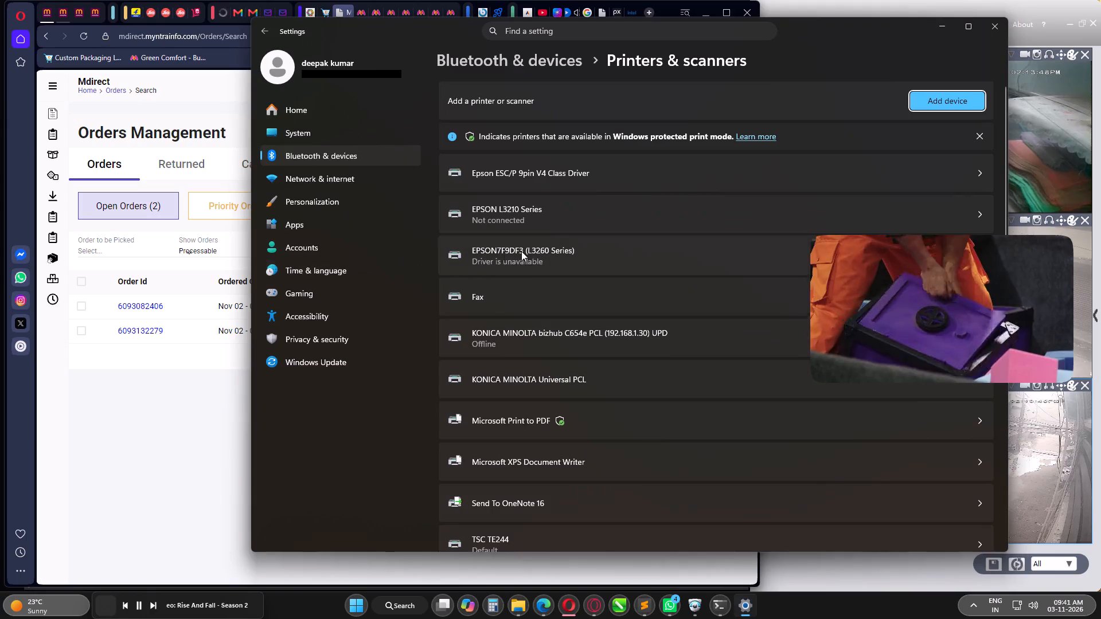
{"action": "left_click", "coordinate": [498, 543]}
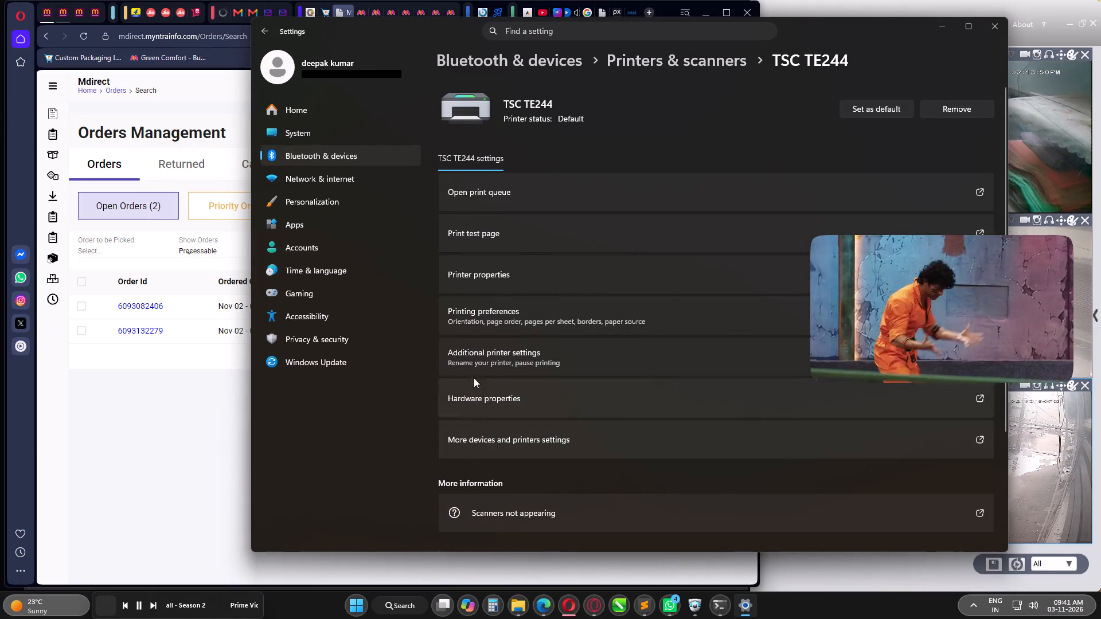
{"action": "left_click", "coordinate": [501, 309]}
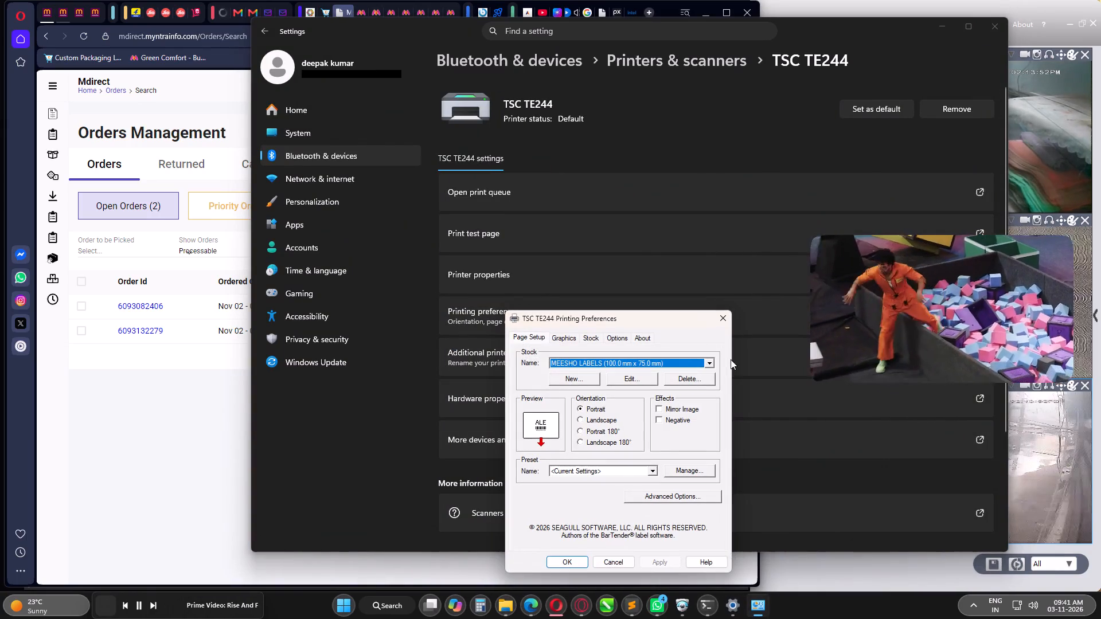
{"action": "left_click", "coordinate": [704, 361]}
{"action": "left_click", "coordinate": [588, 396]}
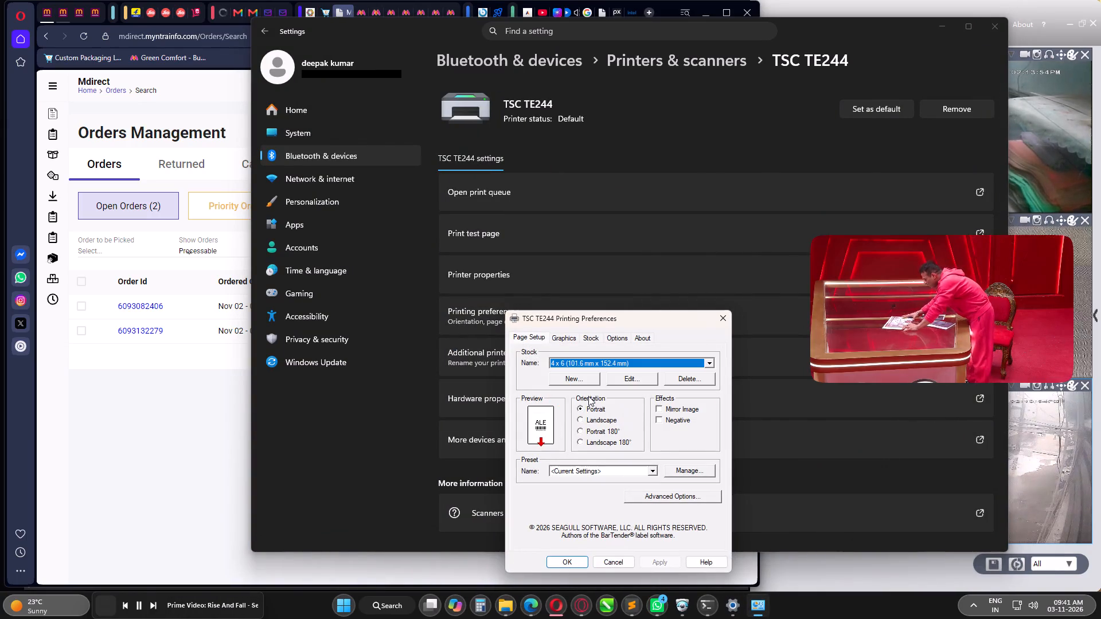
{"action": "left_click", "coordinate": [650, 563]}
{"action": "left_click", "coordinate": [568, 559]}
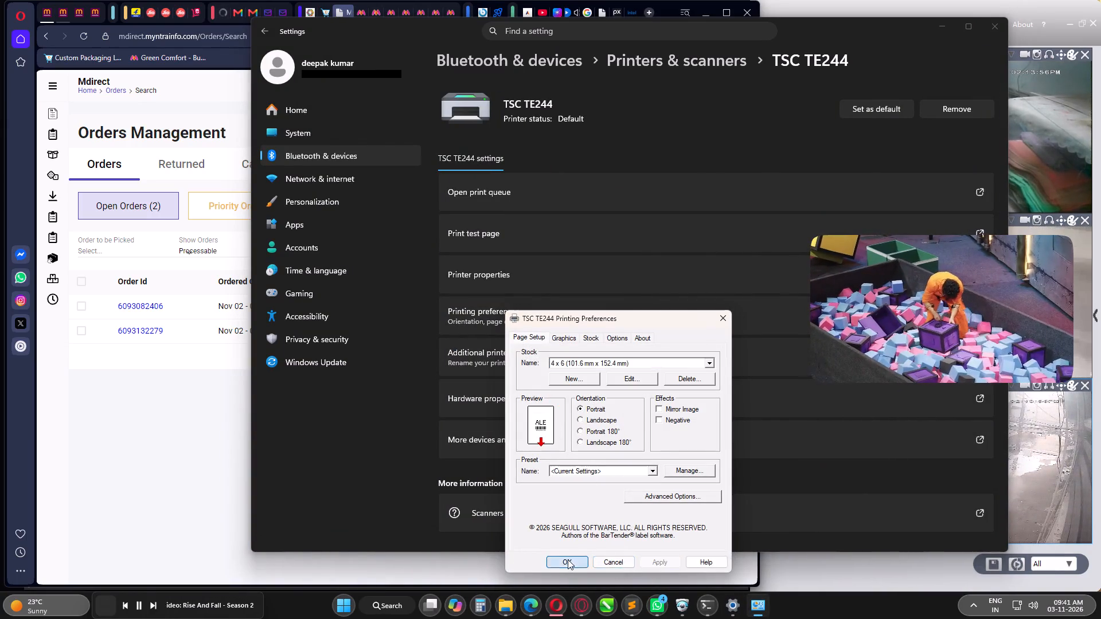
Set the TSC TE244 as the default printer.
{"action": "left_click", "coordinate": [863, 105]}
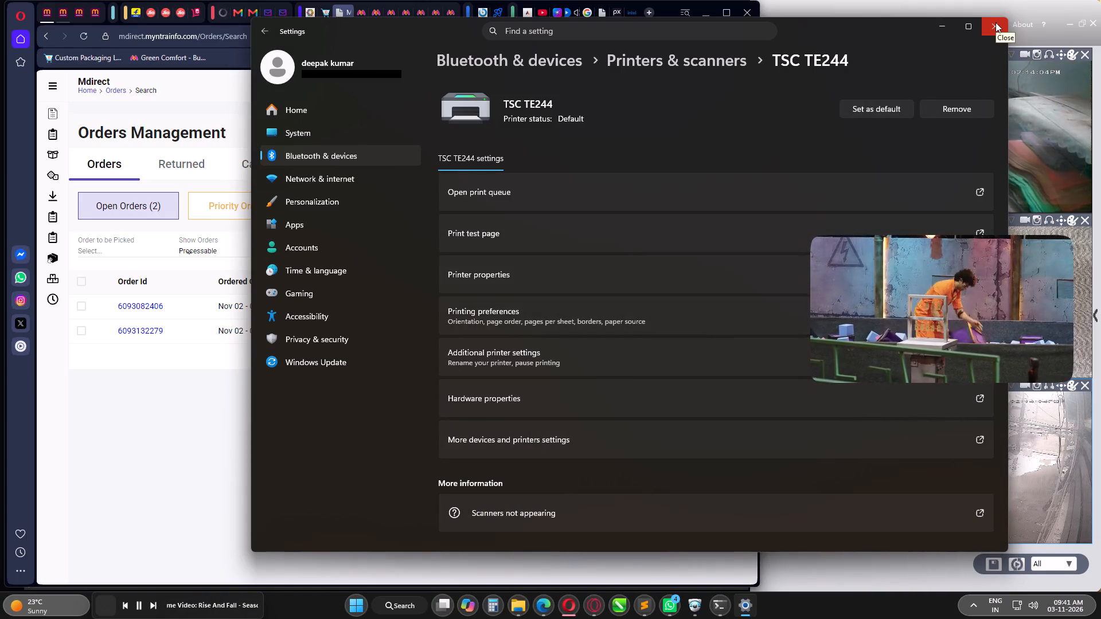
Make the EPSON L3210 Series the default printer and close the Windows settings.
{"action": "left_click", "coordinate": [266, 29]}
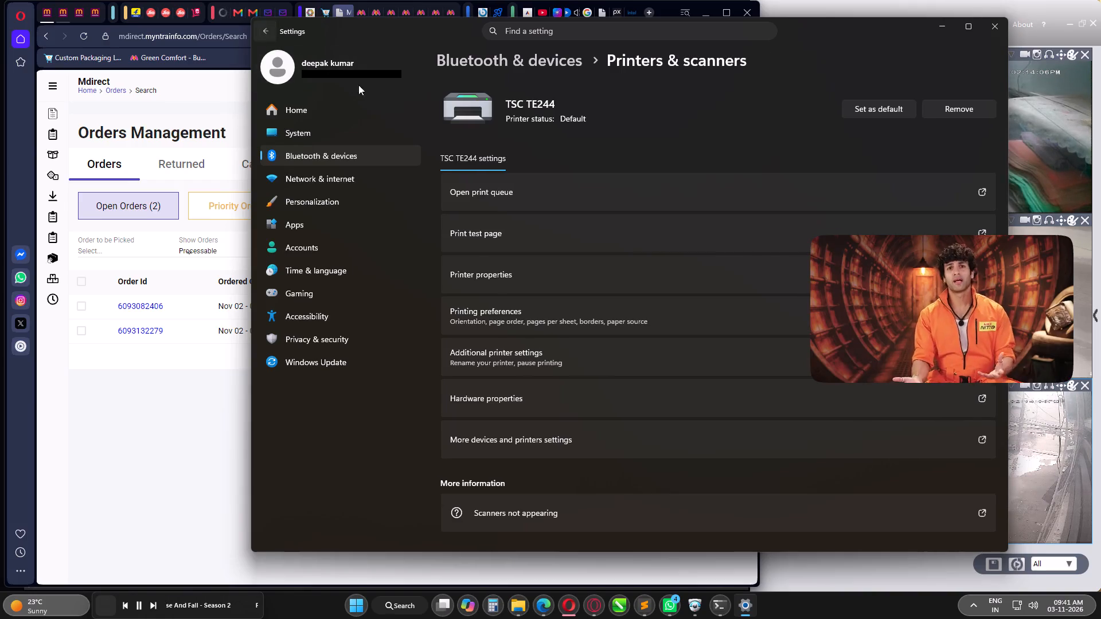
{"action": "left_click", "coordinate": [526, 220]}
{"action": "left_click", "coordinate": [881, 113]}
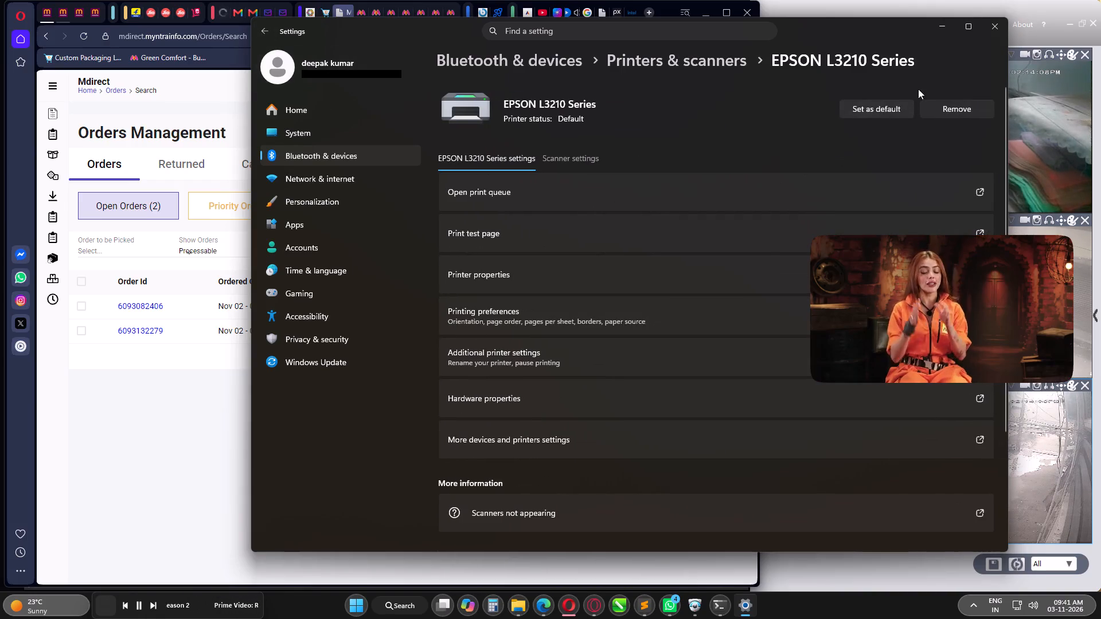
{"action": "left_click", "coordinate": [991, 30]}
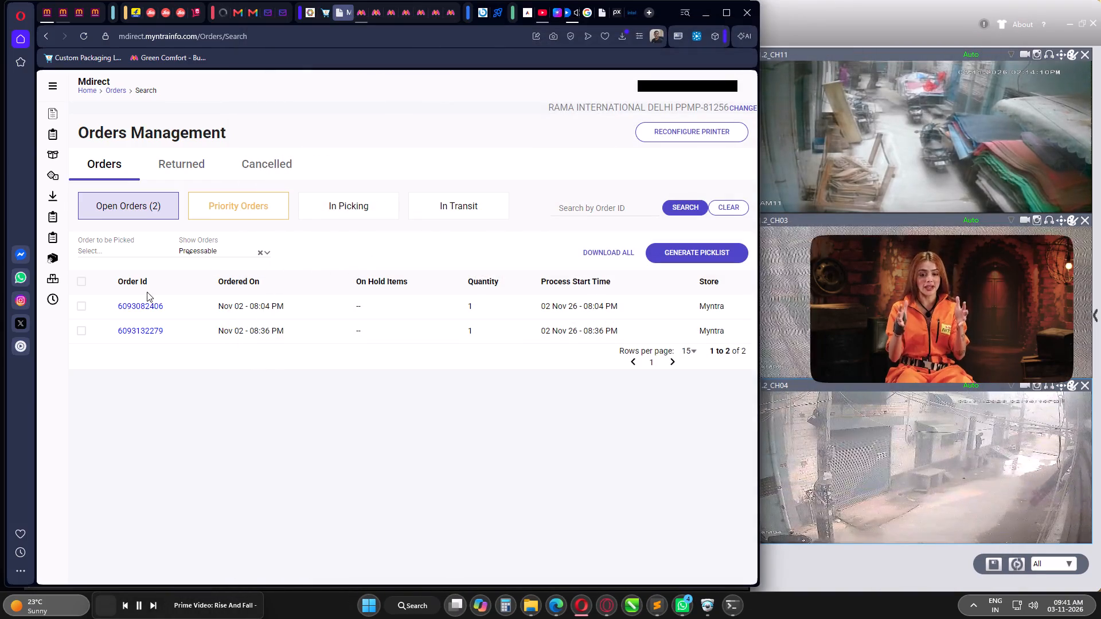
{"action": "left_click", "coordinate": [659, 604]}
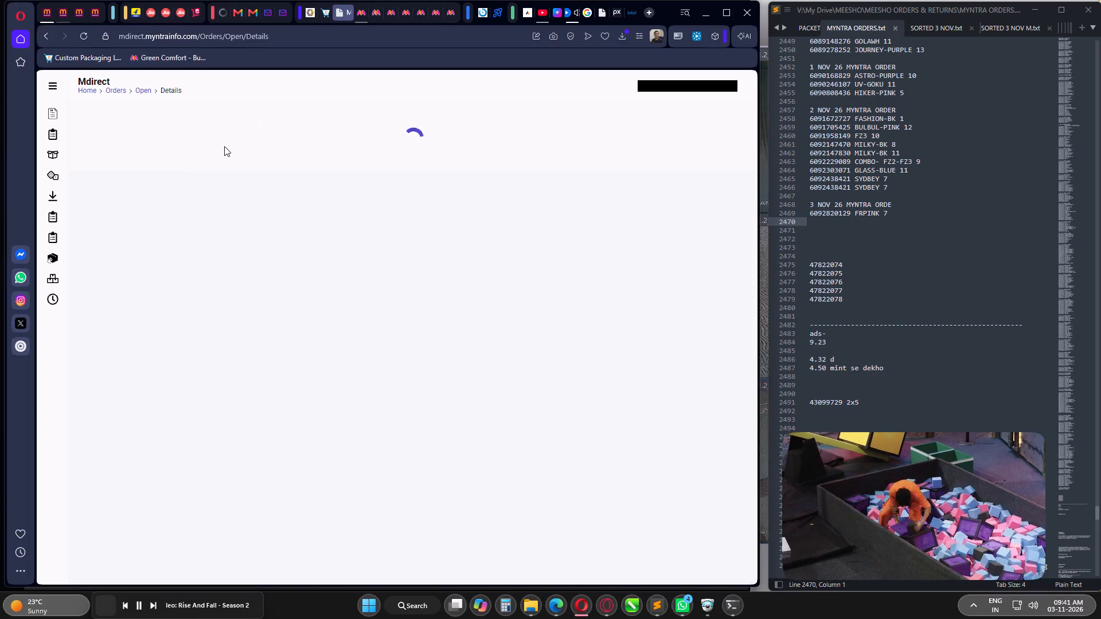
{"action": "left_click_drag", "start_coordinate": [271, 117], "coordinate": [184, 130]}
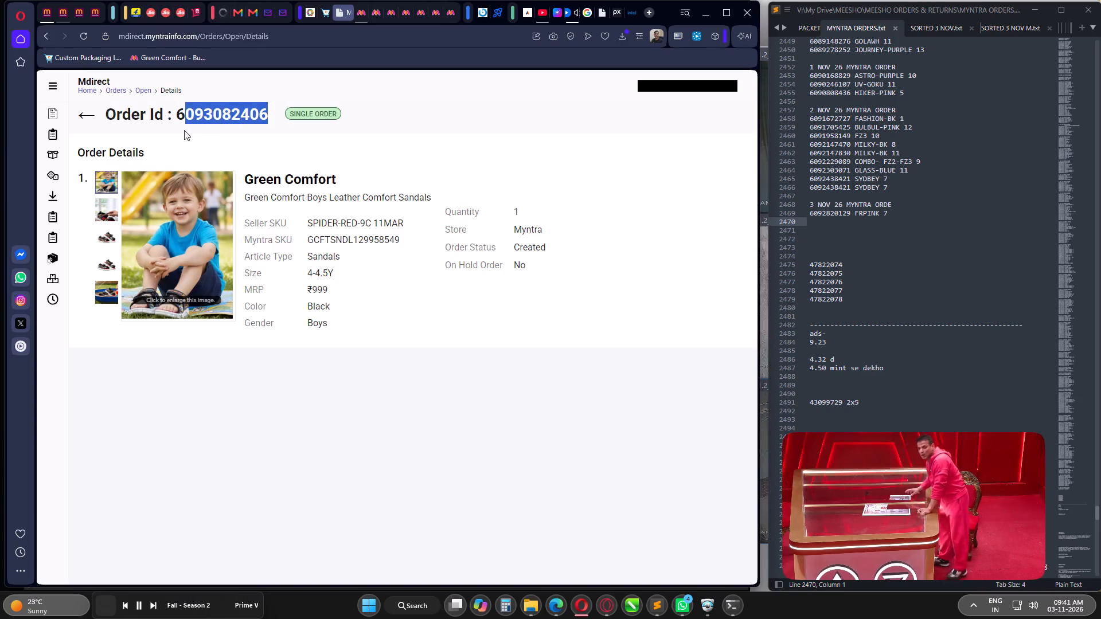
{"action": "left_click_drag", "start_coordinate": [184, 130], "coordinate": [180, 128]}
{"action": "key", "text": "ctrl+c"}
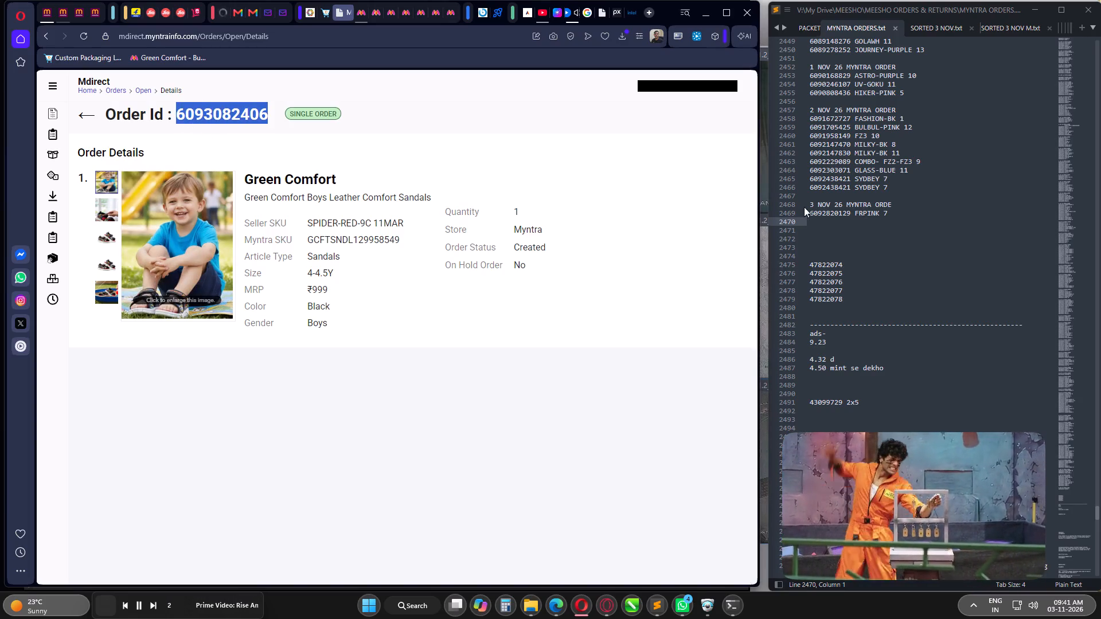
{"action": "left_click", "coordinate": [829, 219]}
{"action": "key", "text": "ctrl+v"}
{"action": "key", "text": "space"}
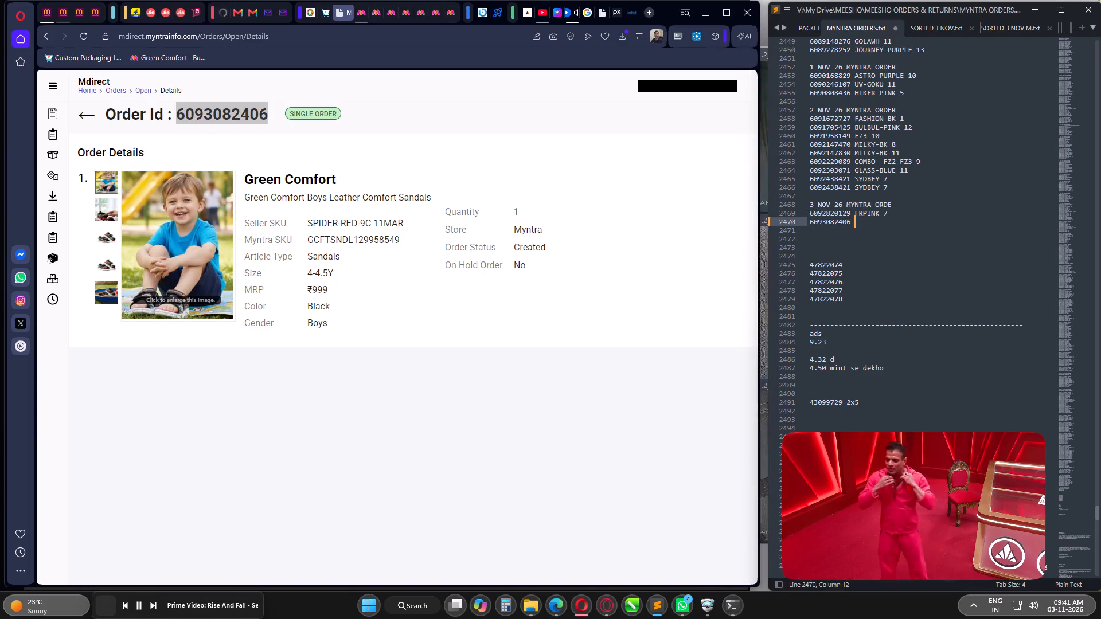
{"action": "type", "text": "SPIDER-RED 9"}
{"action": "key", "text": "Return"}
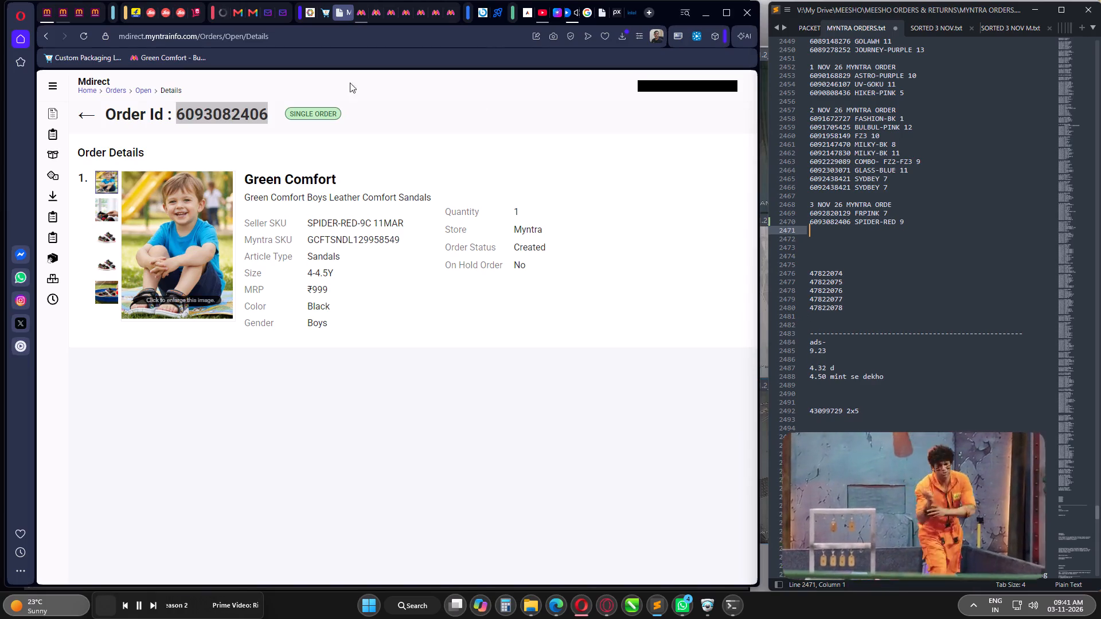
{"action": "left_click", "coordinate": [88, 113]}
{"action": "left_click", "coordinate": [149, 332]}
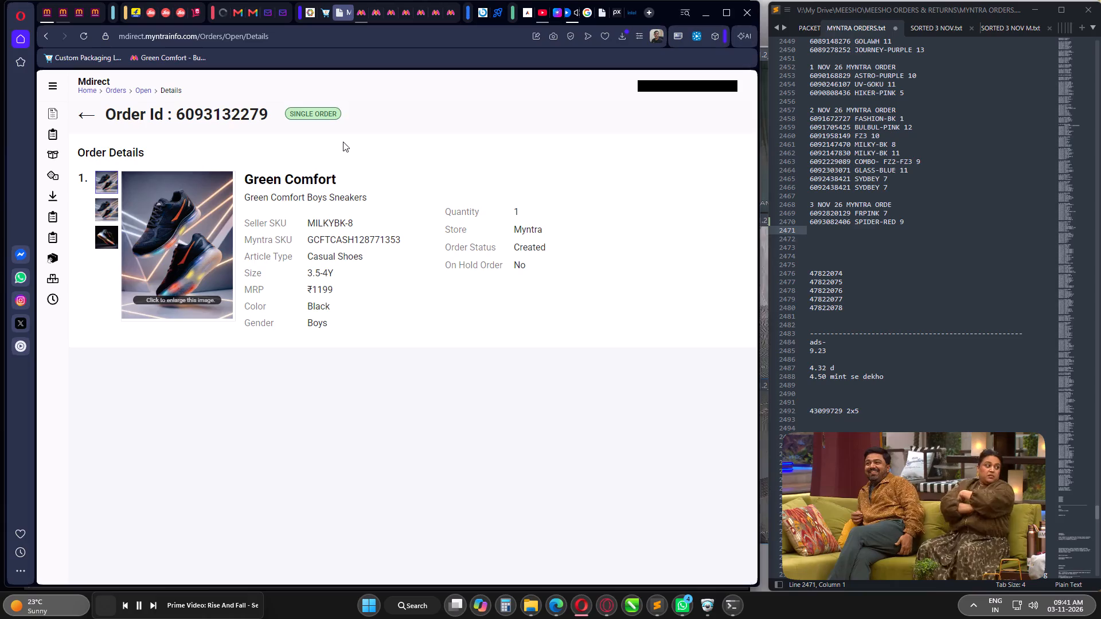
{"action": "left_click_drag", "start_coordinate": [269, 111], "coordinate": [179, 116]}
{"action": "key", "text": "ctrl+c"}
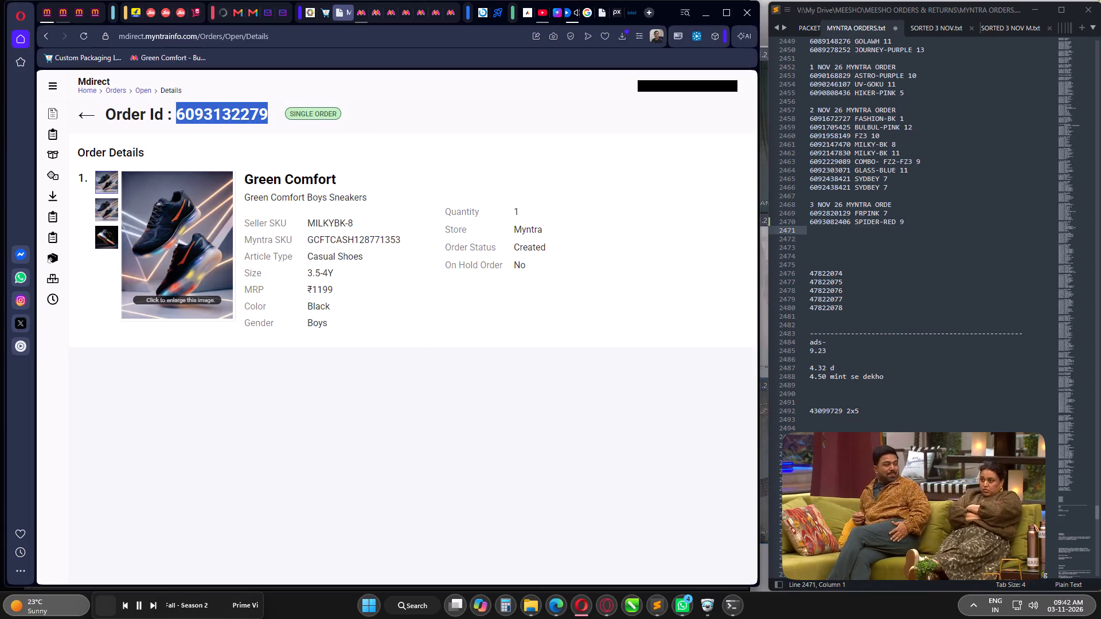
{"action": "left_click", "coordinate": [832, 230]}
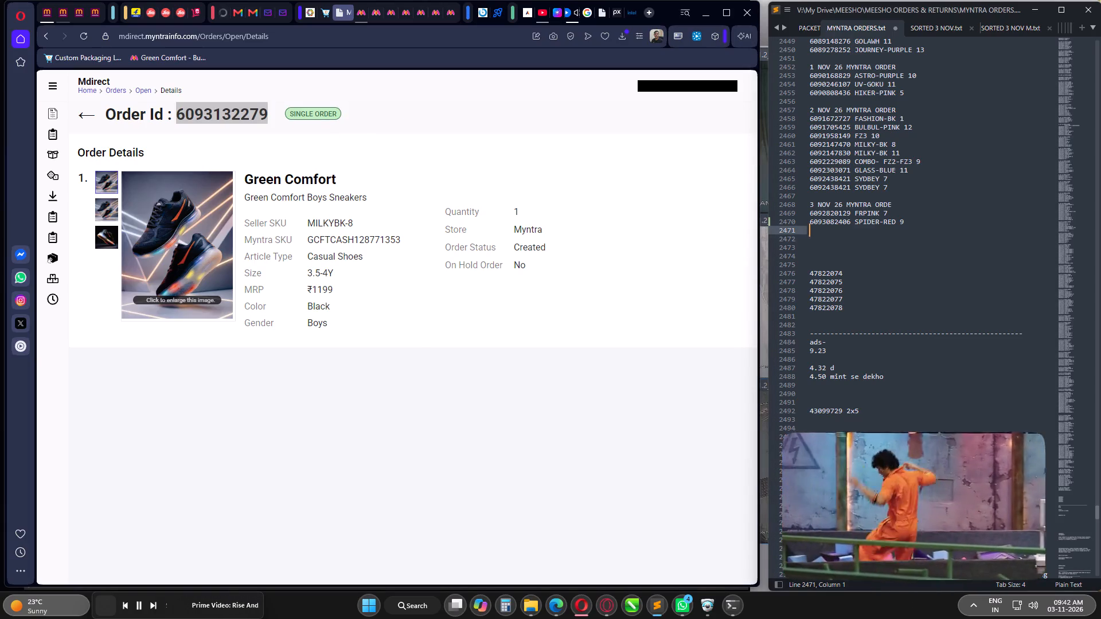
{"action": "key", "text": "ctrl+v"}
{"action": "key", "text": "space"}
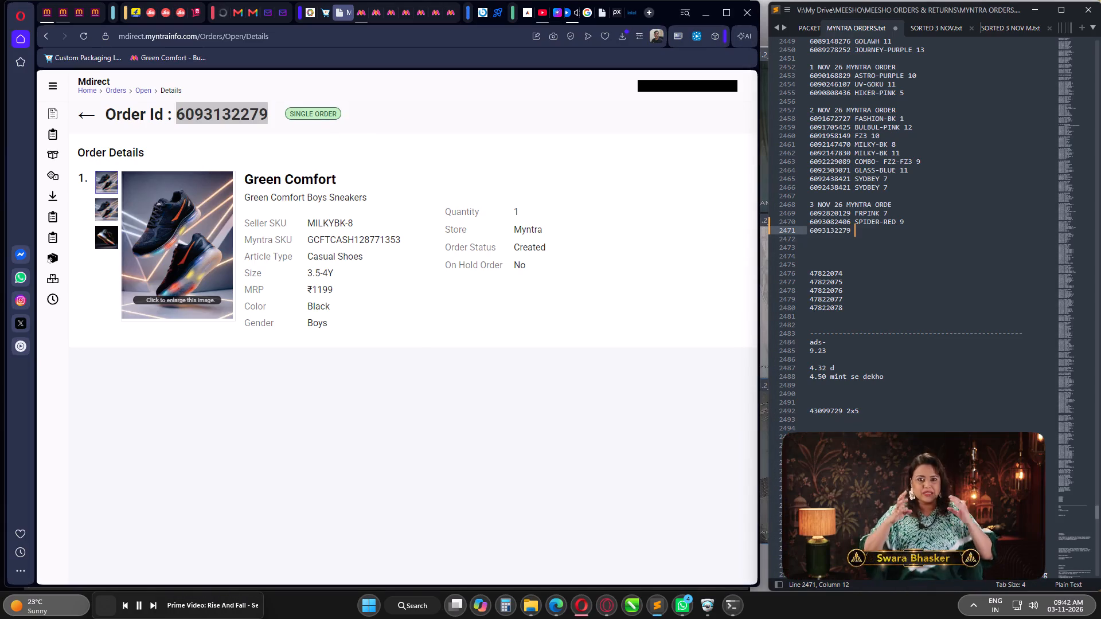
{"action": "type", "text": "MILKY"}
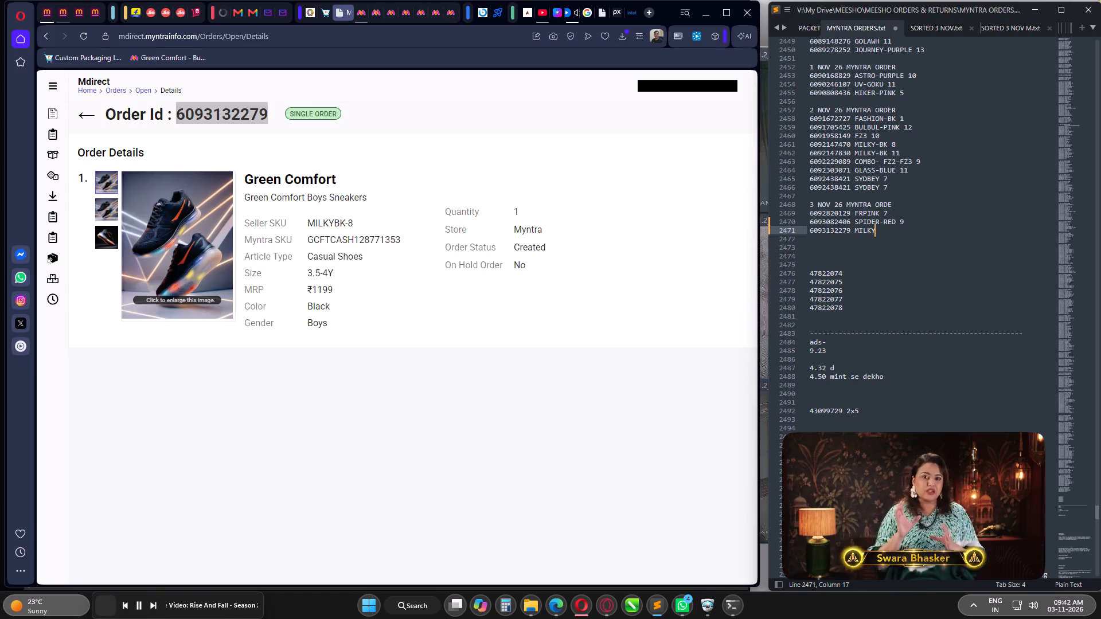
{"action": "type", "text": "BK"}
{"action": "key", "text": "space"}
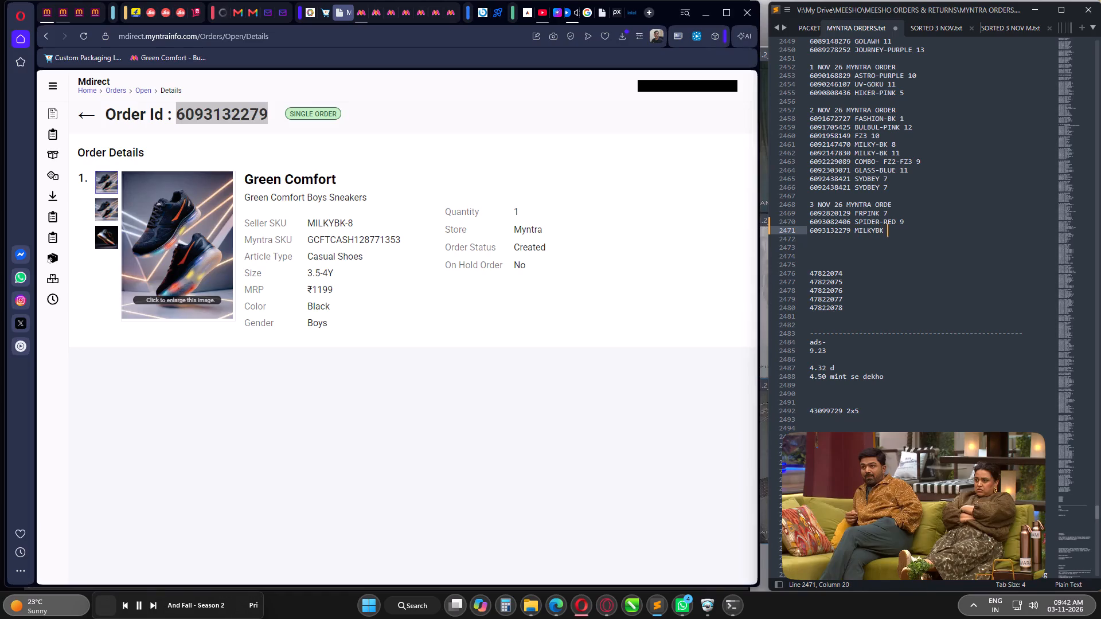
{"action": "type", "text": "8"}
{"action": "key", "text": "Return"}
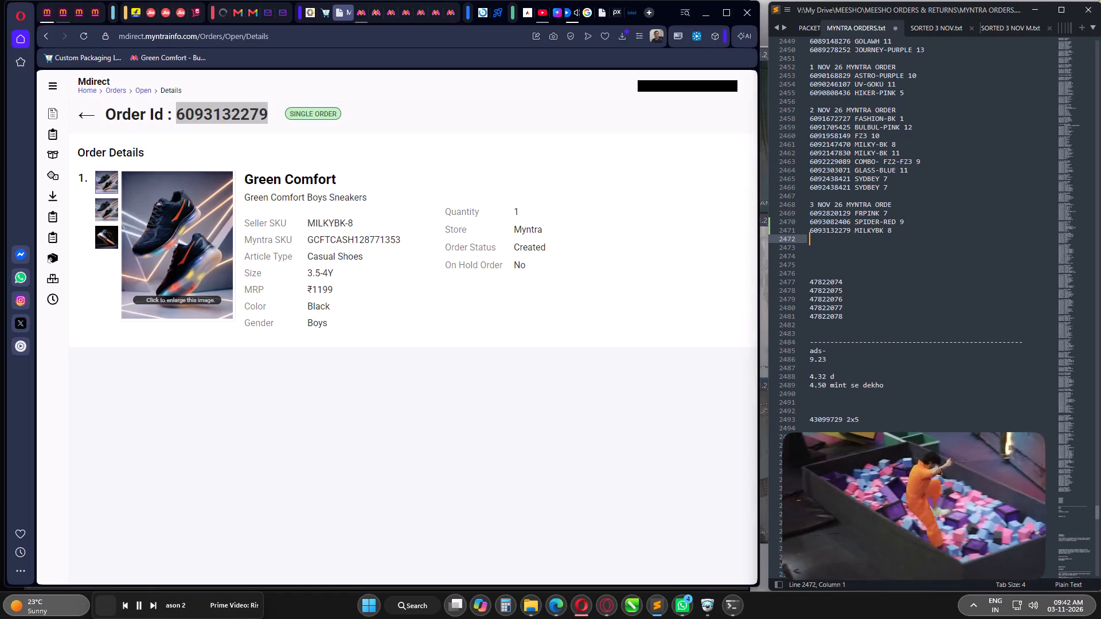
{"action": "key", "text": "ctrl+s"}
{"action": "left_click", "coordinate": [1032, 5]}
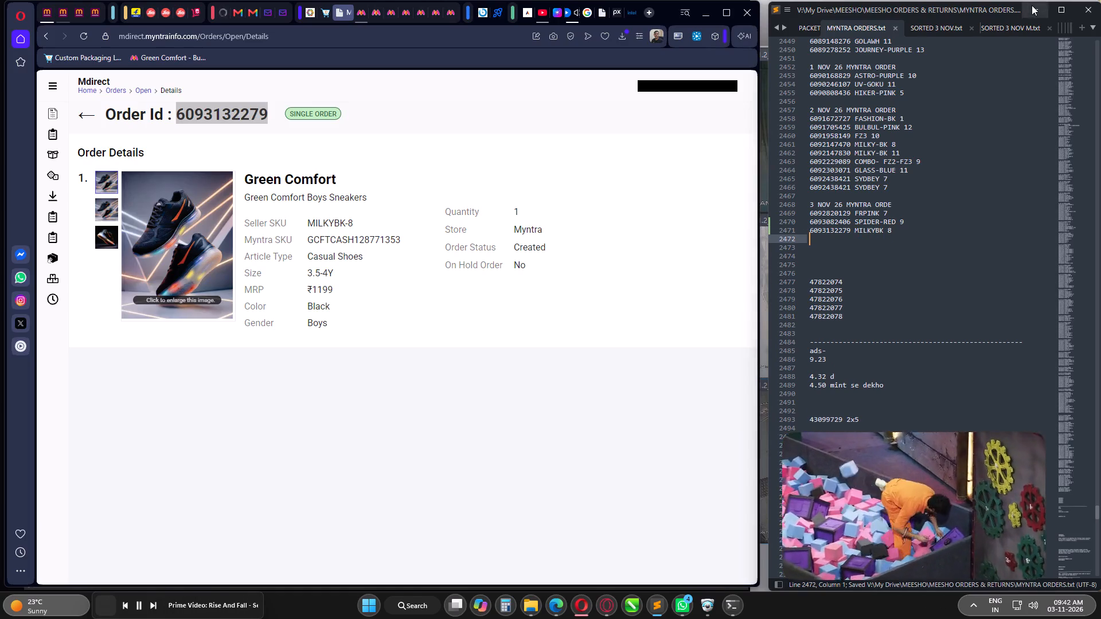
Select both open Myntra orders and generate a picklist for them.
{"action": "left_click", "coordinate": [88, 116]}
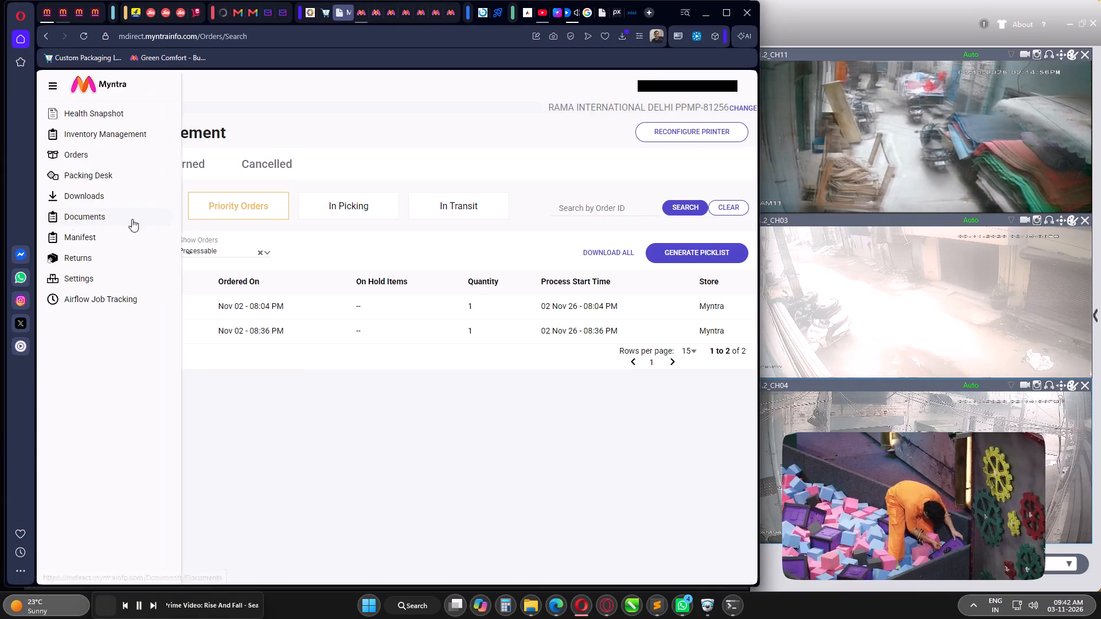
{"action": "left_click", "coordinate": [73, 280]}
{"action": "left_click", "coordinate": [77, 281]}
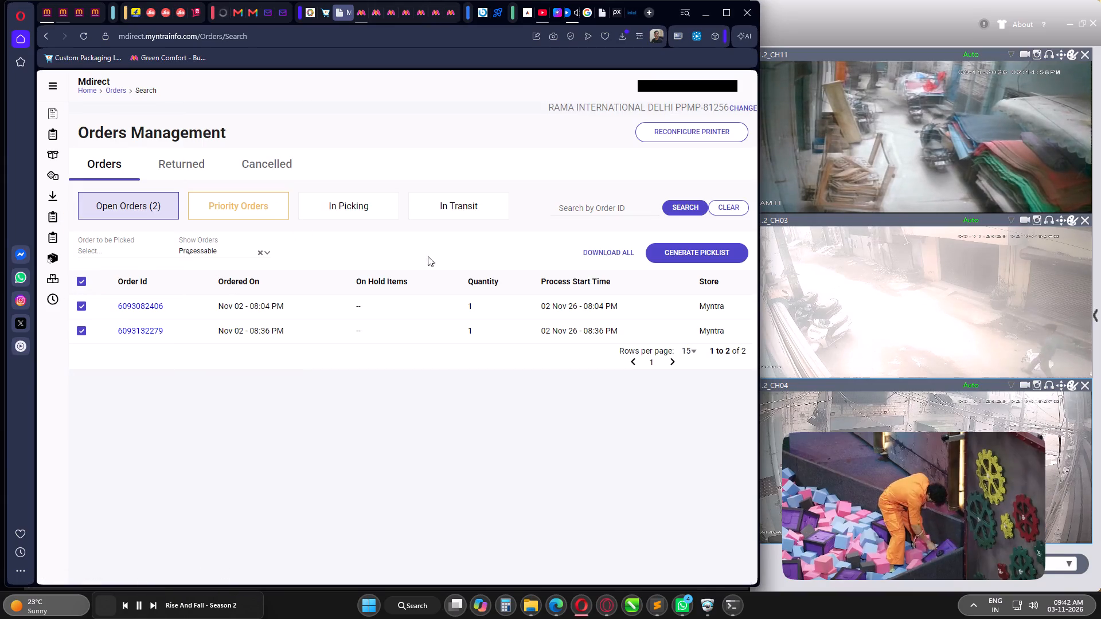
{"action": "left_click", "coordinate": [700, 252]}
Move the floating video back over the CH03 camera feed.
{"action": "left_click_drag", "start_coordinate": [925, 450], "coordinate": [924, 438]}
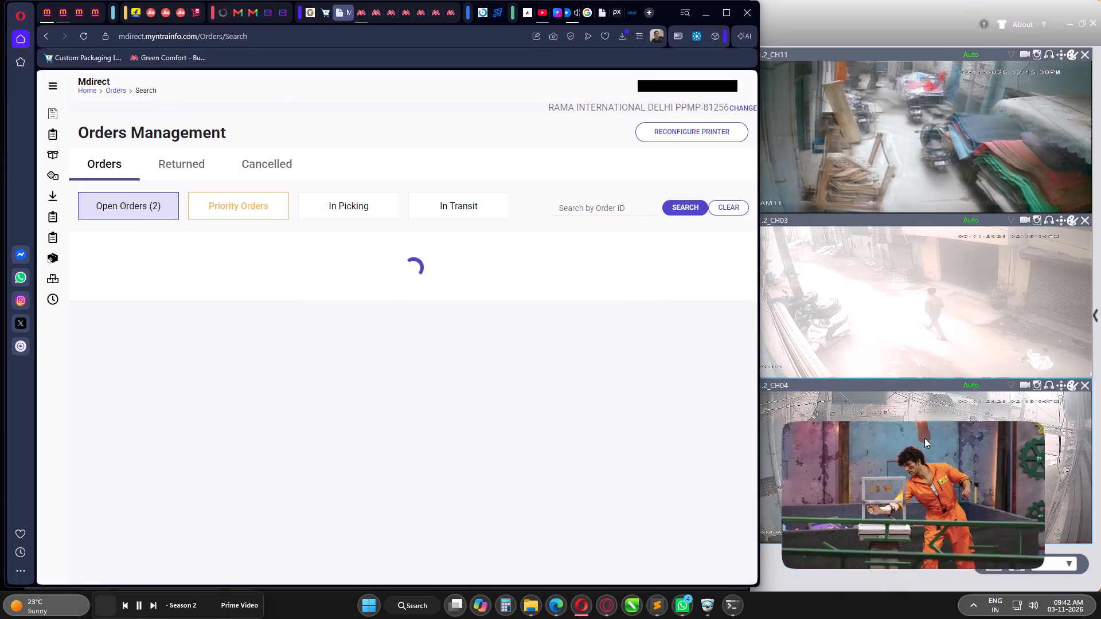
{"action": "left_click_drag", "start_coordinate": [924, 438], "coordinate": [969, 248]}
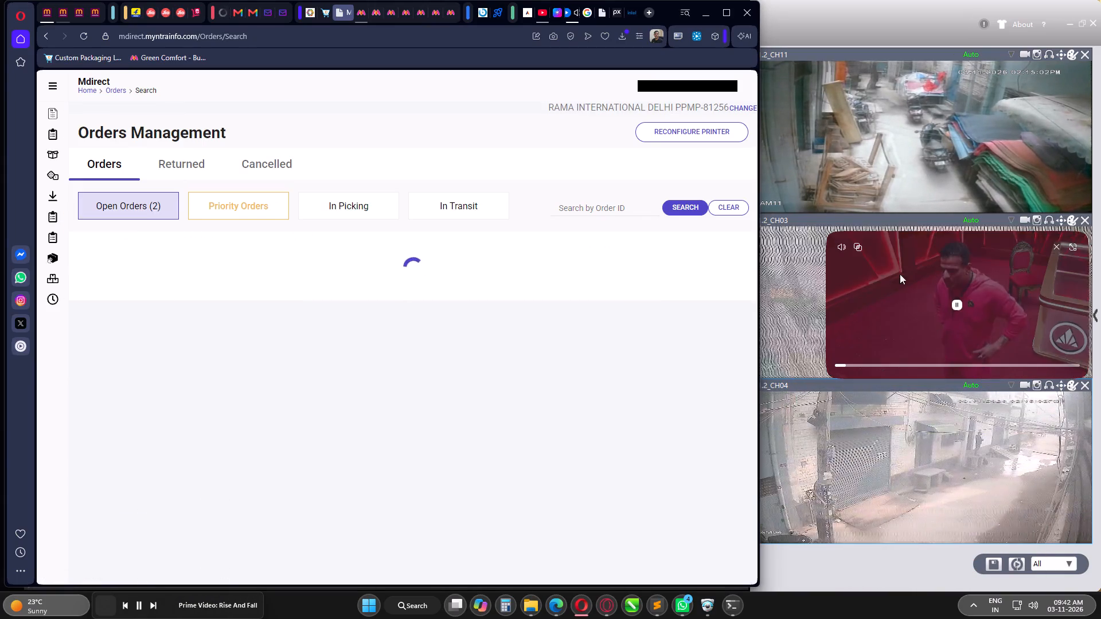
Enlarge the floating video and reposition it over the camera feeds, clear of the picklist text.
{"action": "left_click_drag", "start_coordinate": [829, 234], "coordinate": [721, 216]}
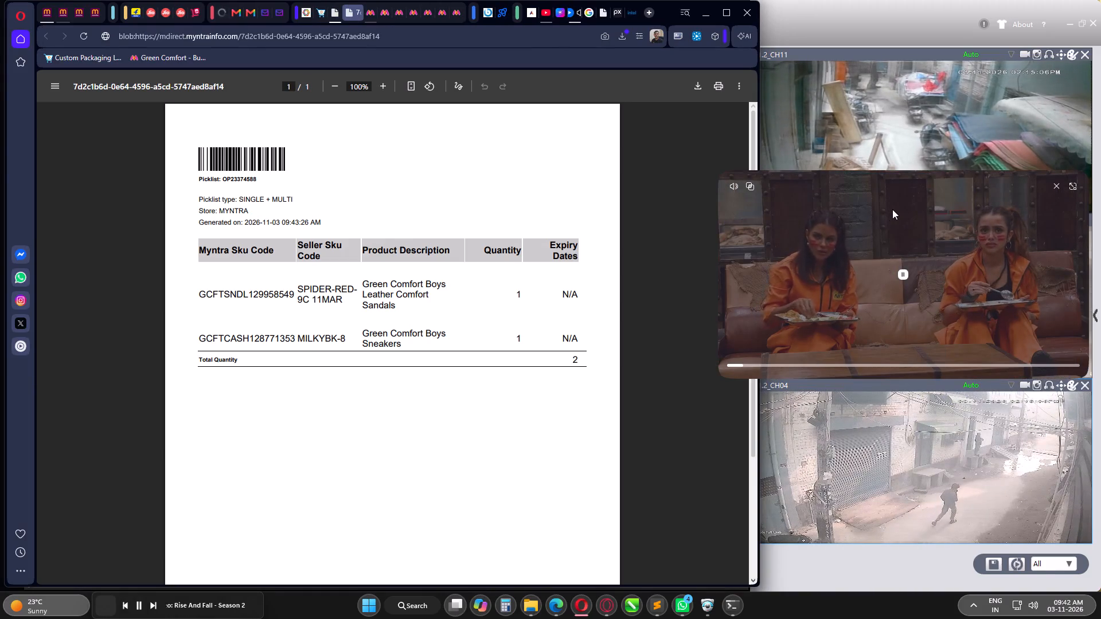
{"action": "left_click_drag", "start_coordinate": [903, 188], "coordinate": [904, 188]}
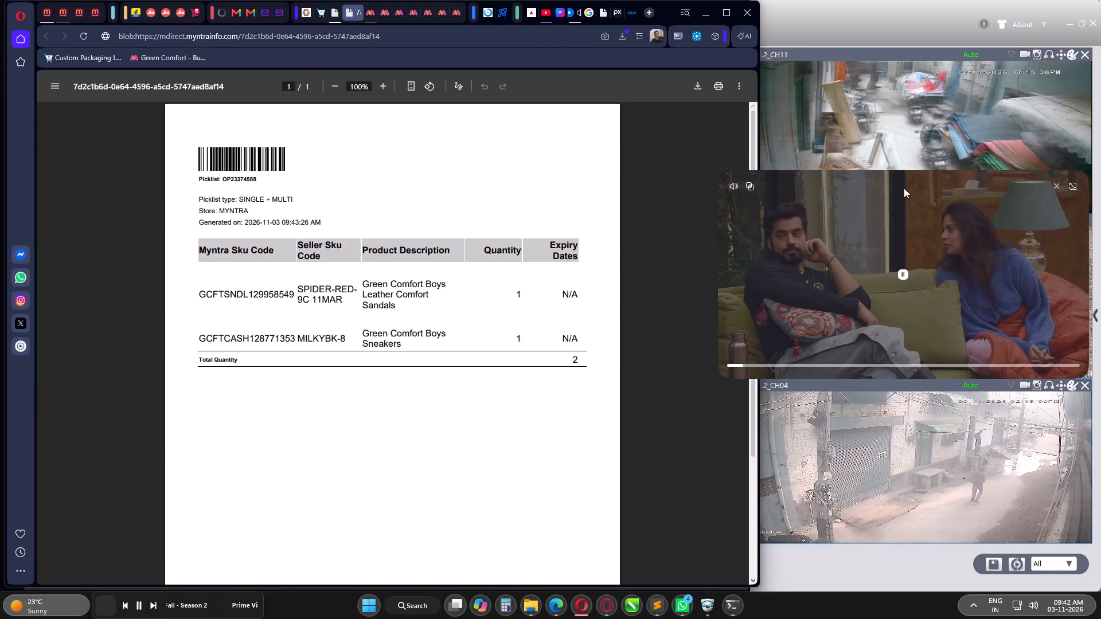
{"action": "left_click_drag", "start_coordinate": [904, 188], "coordinate": [915, 194]}
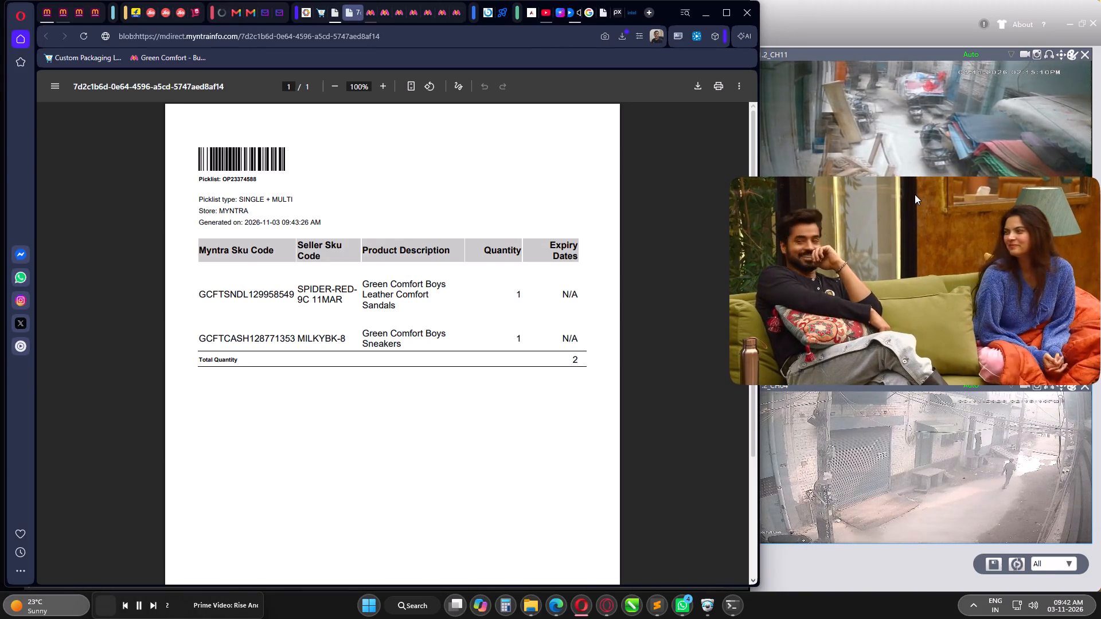
{"action": "left_click_drag", "start_coordinate": [915, 194], "coordinate": [916, 195]}
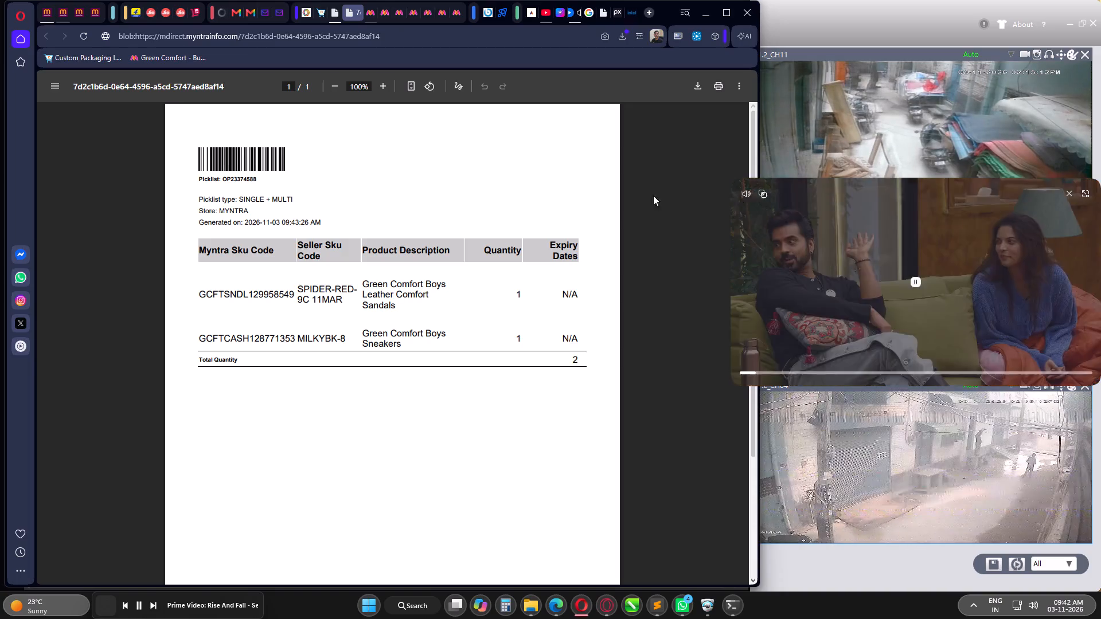
Copy picklist ID OP23374588 from the picklist PDF and load it in Myntra's Packing Desk.
{"action": "double_click", "coordinate": [239, 178]}
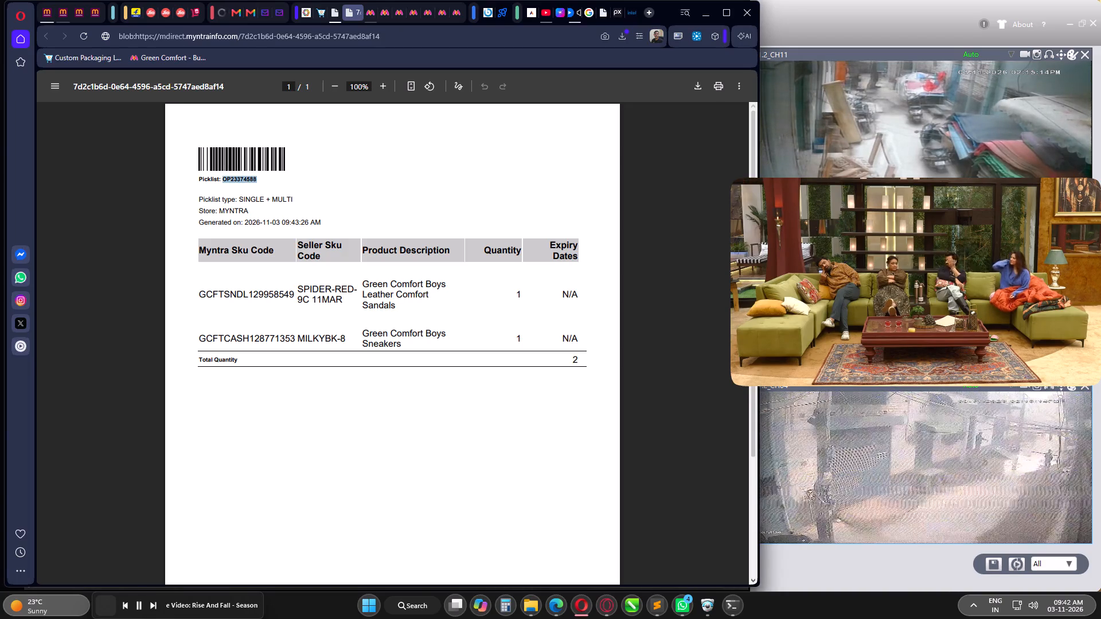
{"action": "key", "text": "ctrl+c"}
{"action": "left_click", "coordinate": [334, 13]}
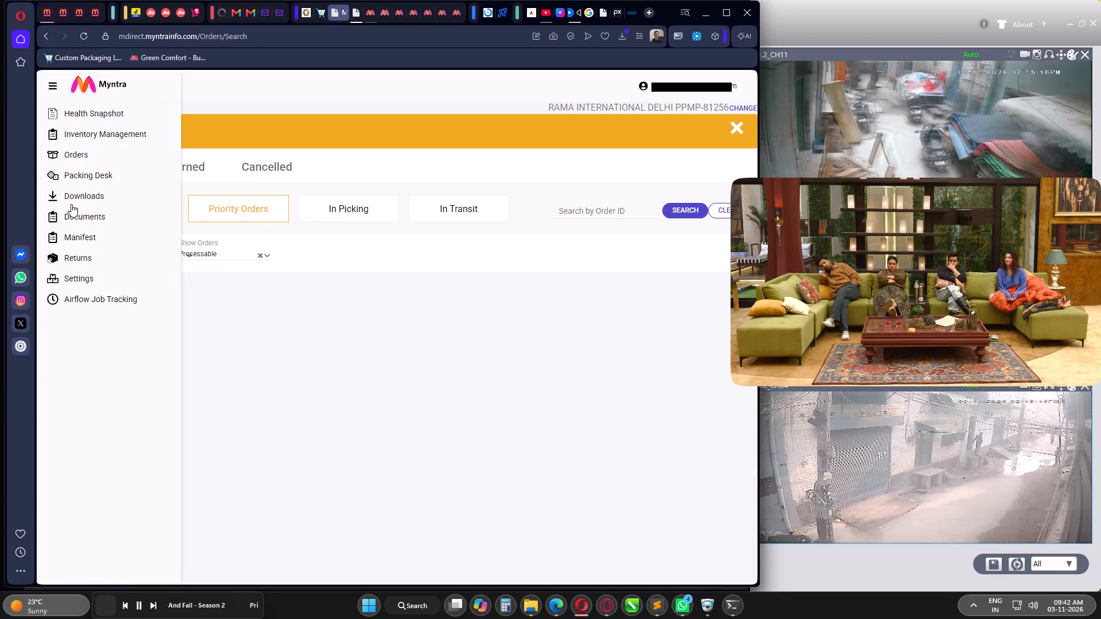
{"action": "left_click", "coordinate": [93, 179]}
{"action": "key", "text": "ctrl+v"}
{"action": "key", "text": "Return"}
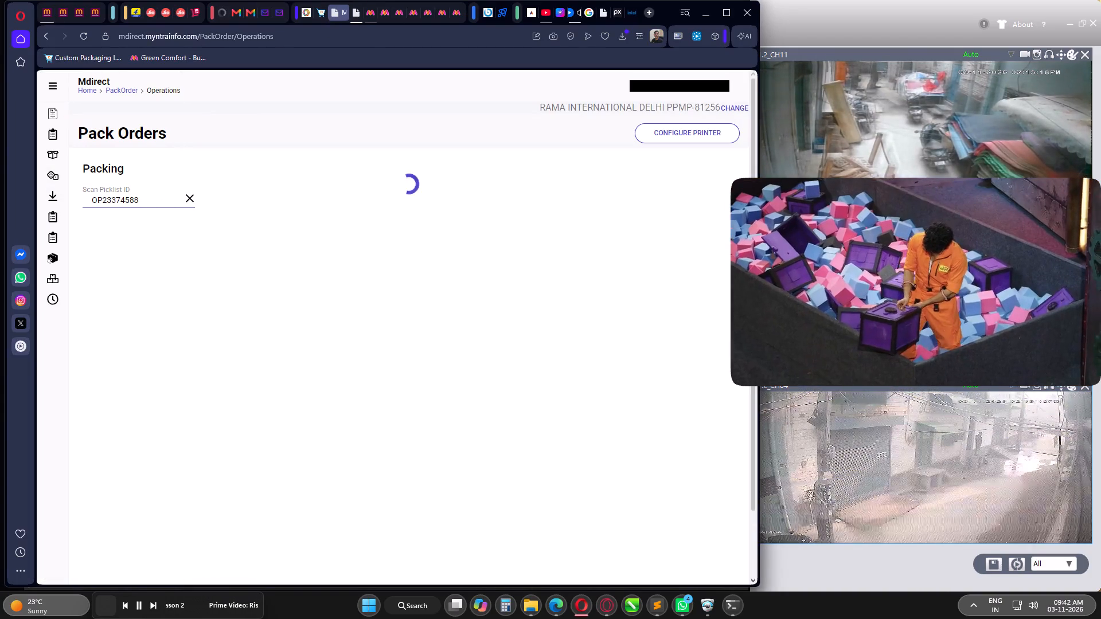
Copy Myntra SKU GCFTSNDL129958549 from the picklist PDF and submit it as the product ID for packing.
{"action": "left_click", "coordinate": [357, 11]}
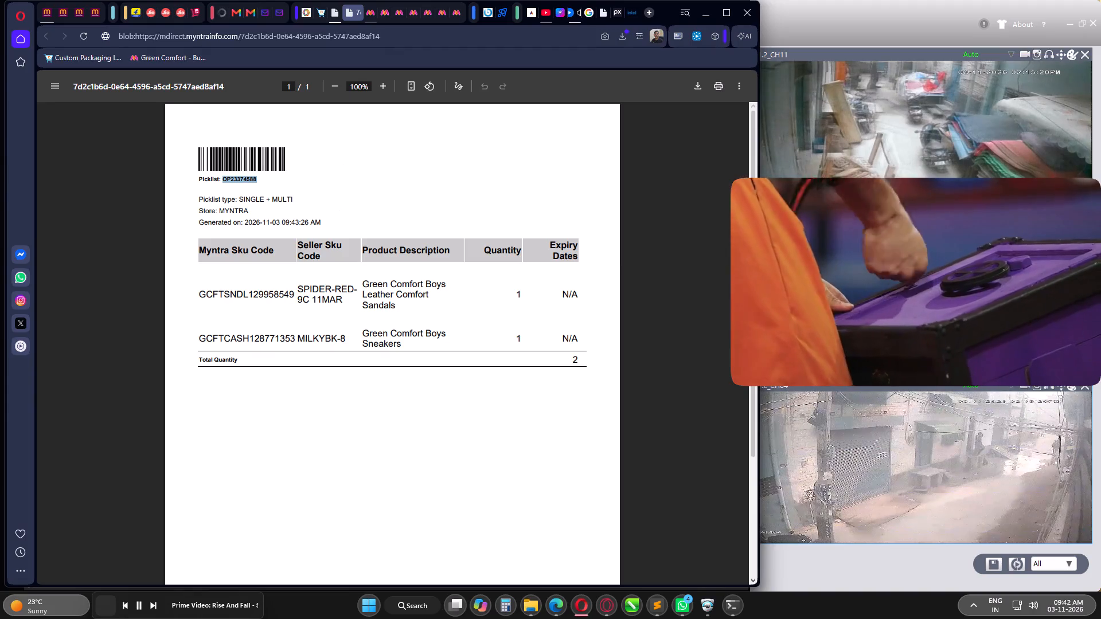
{"action": "double_click", "coordinate": [274, 294]}
{"action": "key", "text": "ctrl+c"}
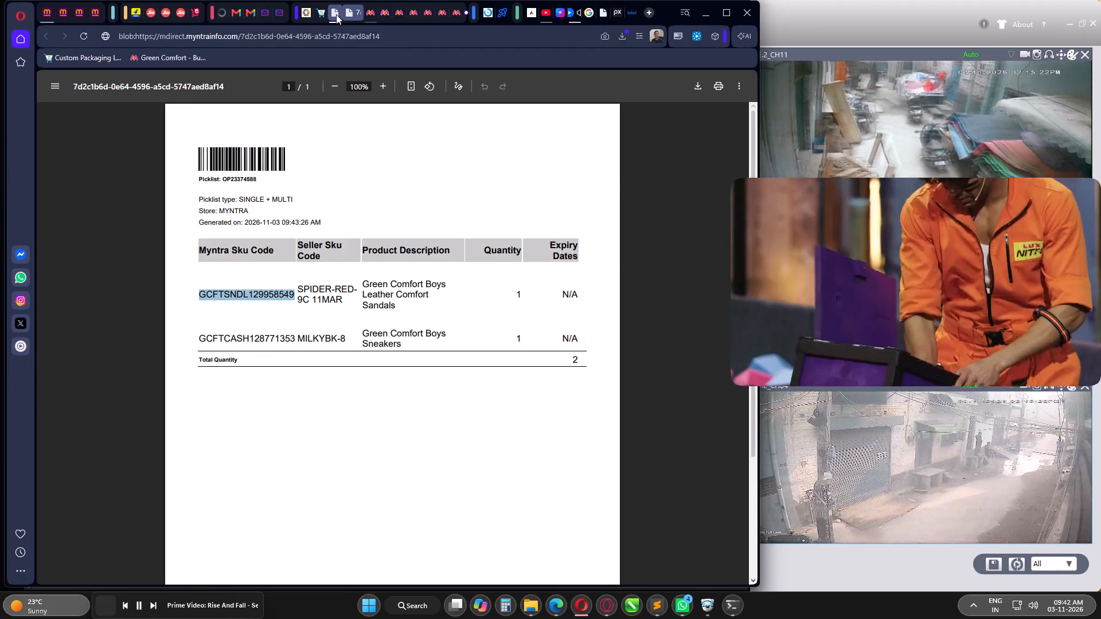
{"action": "left_click", "coordinate": [336, 14]}
{"action": "key", "text": "ctrl+v"}
{"action": "key", "text": "Return"}
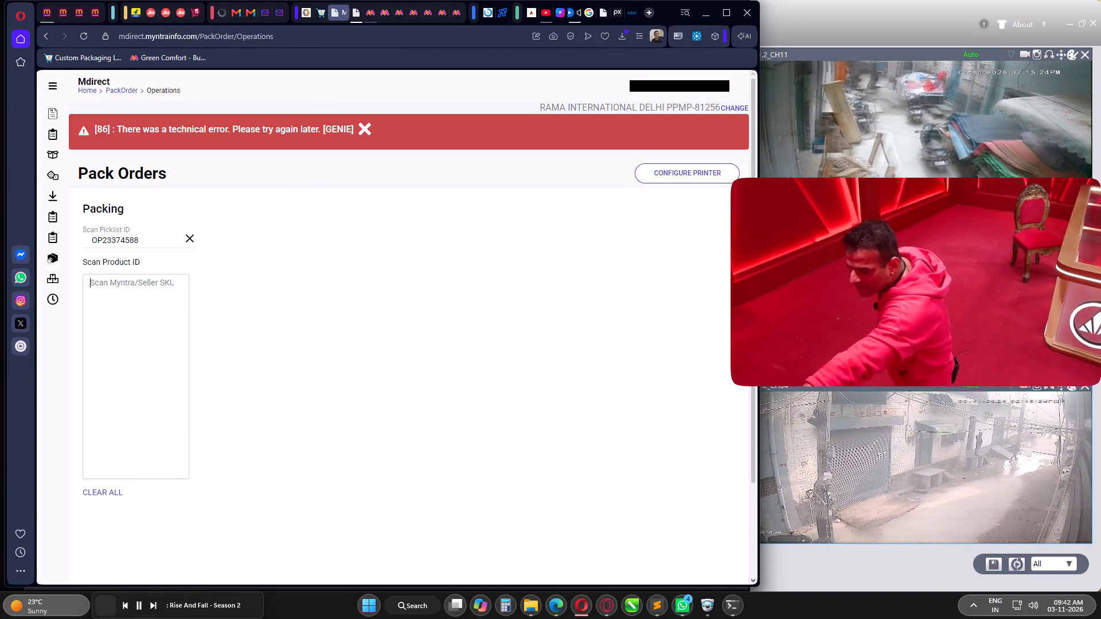
{"action": "key", "text": "ctrl+v"}
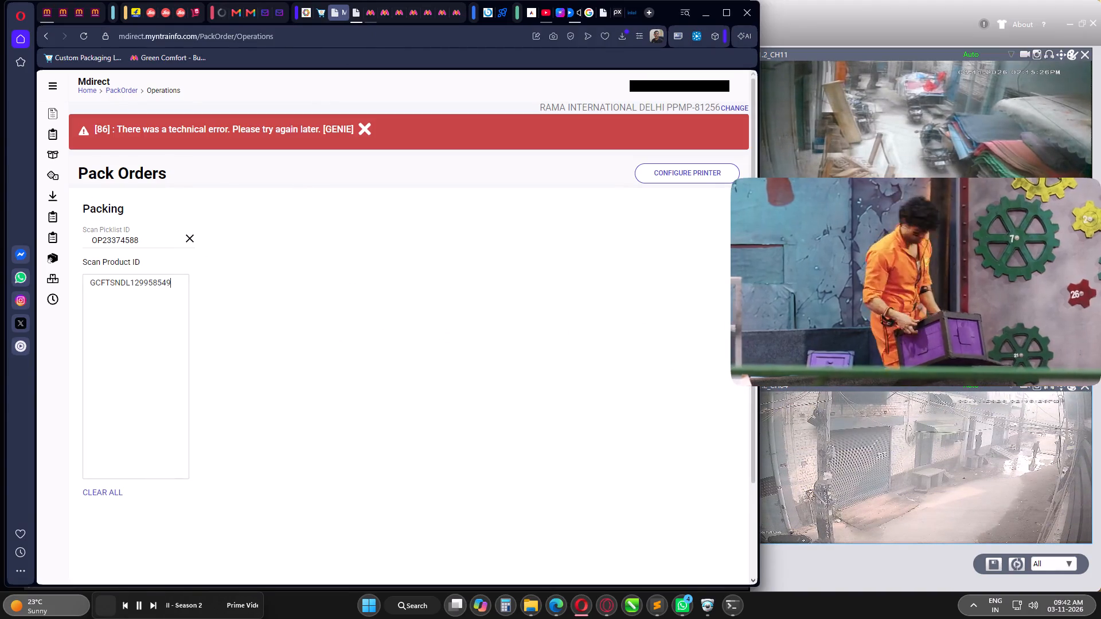
{"action": "key", "text": "Return"}
{"action": "key", "text": "ctrl+v"}
{"action": "key", "text": "Return"}
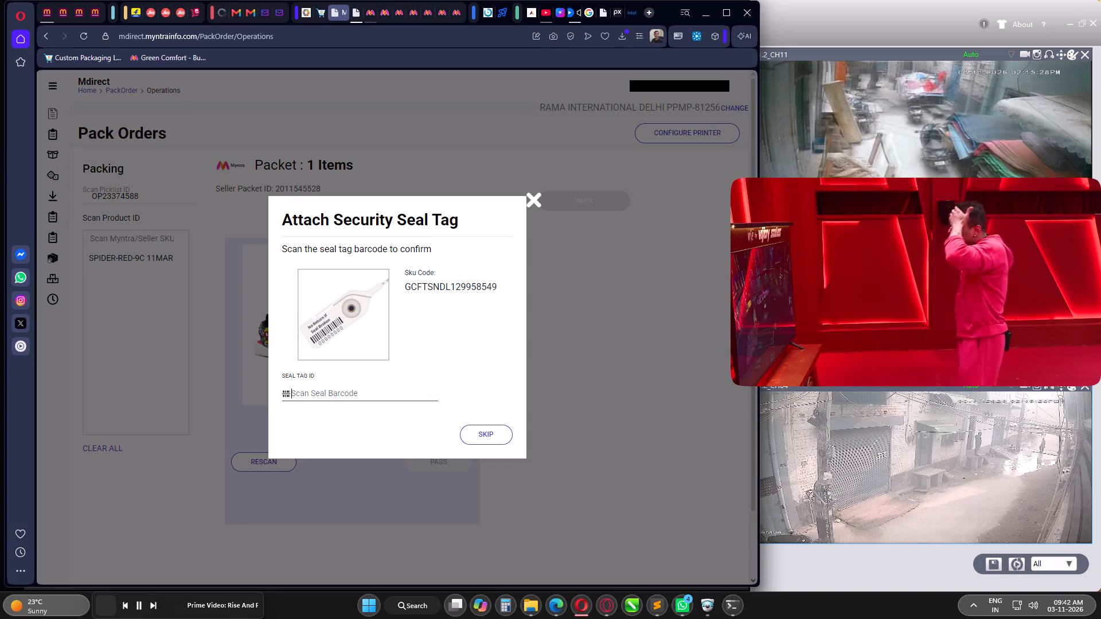
Skip the security seal tag scan and pass quality check for the SPIDER-RED-9C sandals.
{"action": "left_click", "coordinate": [486, 437]}
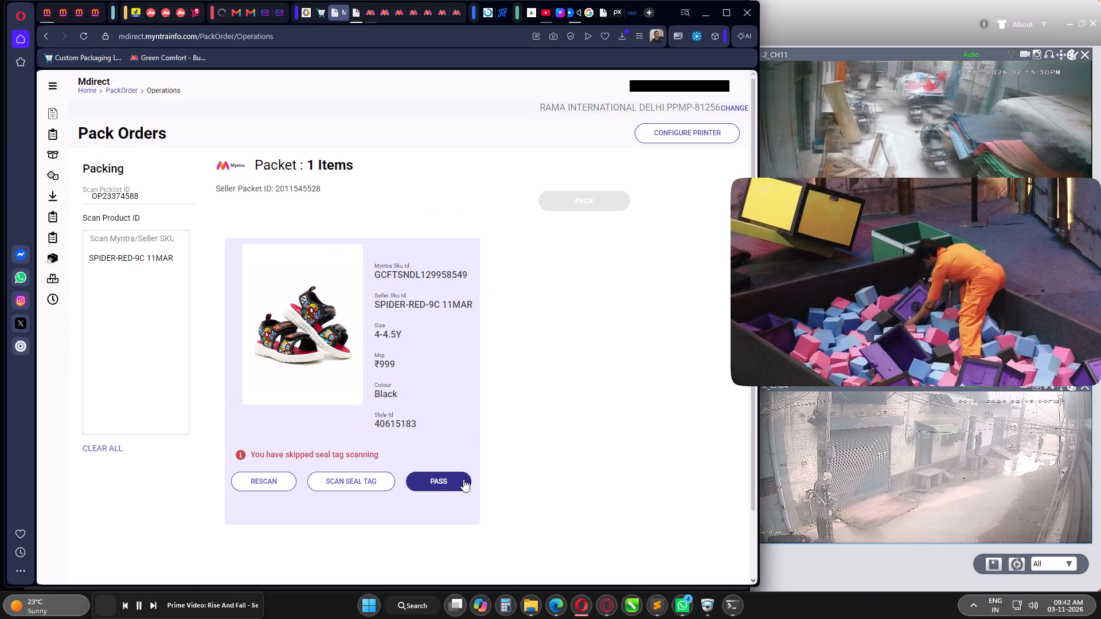
{"action": "left_click", "coordinate": [441, 488]}
{"action": "left_click", "coordinate": [548, 216]}
{"action": "left_click", "coordinate": [564, 202]}
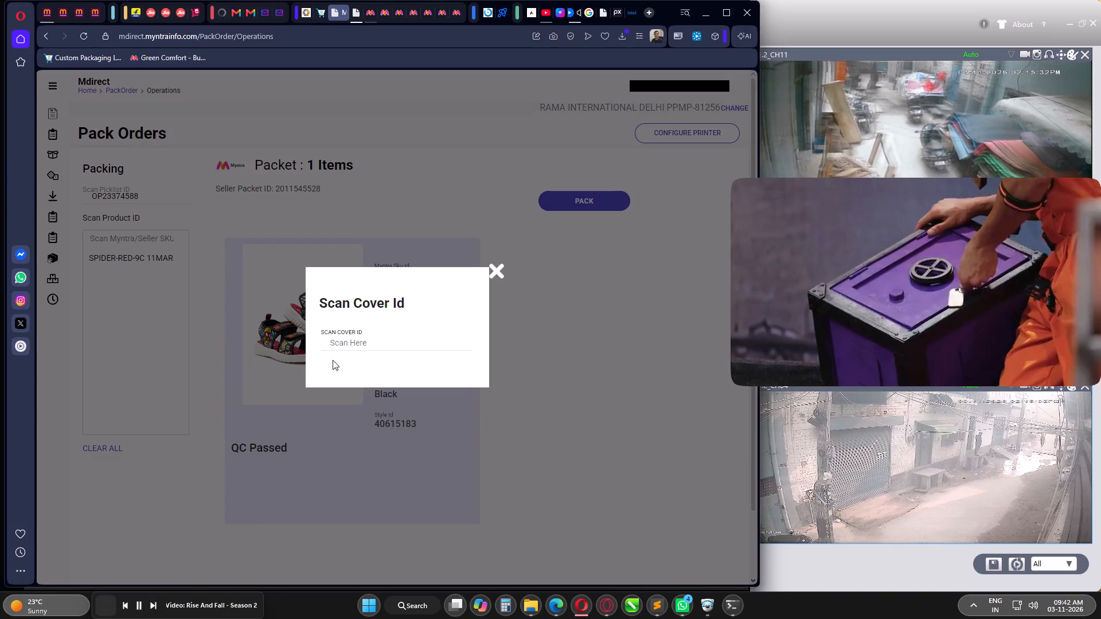
{"action": "left_click", "coordinate": [356, 350]}
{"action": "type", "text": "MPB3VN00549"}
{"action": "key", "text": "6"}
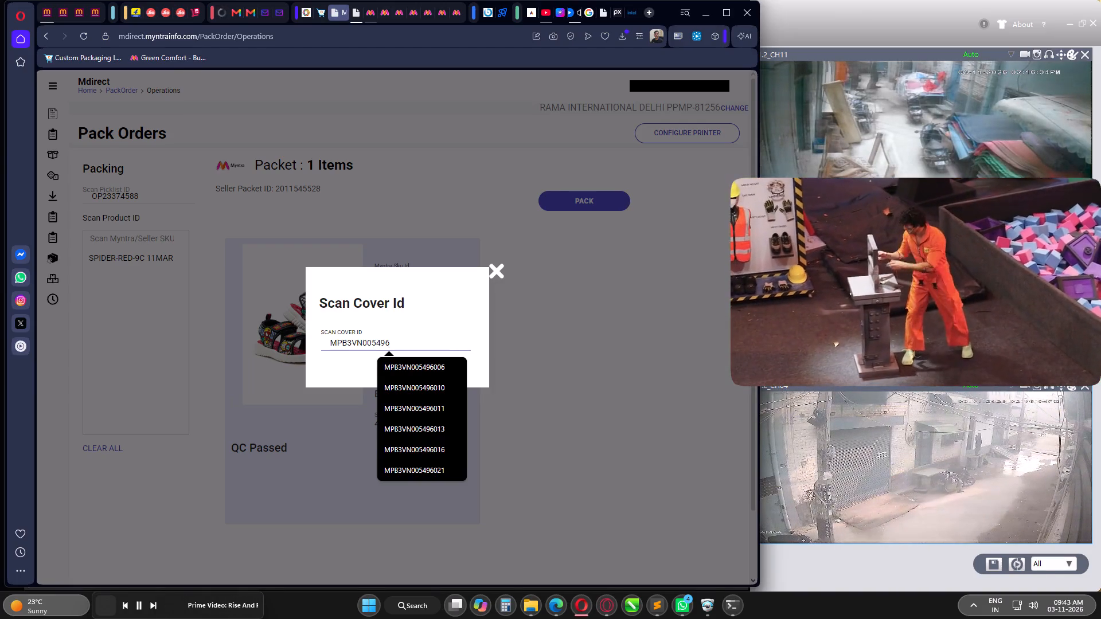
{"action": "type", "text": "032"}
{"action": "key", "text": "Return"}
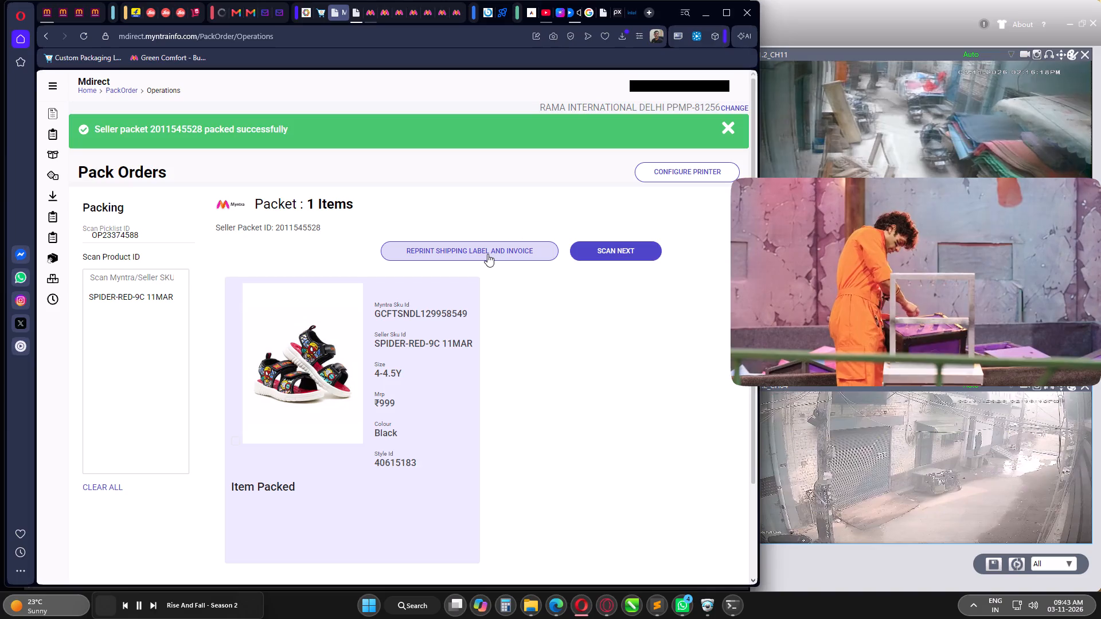
{"action": "left_click", "coordinate": [487, 254]}
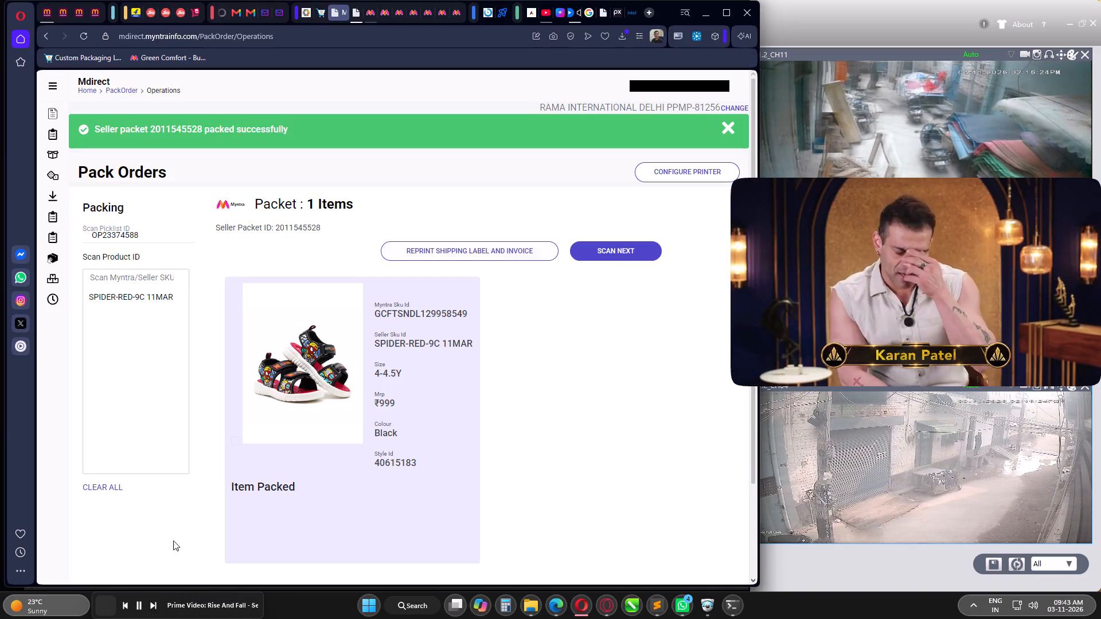
Check the TSC TE244 label printer's page setup in Windows printing preferences and close Settings.
{"action": "left_click", "coordinate": [429, 602]}
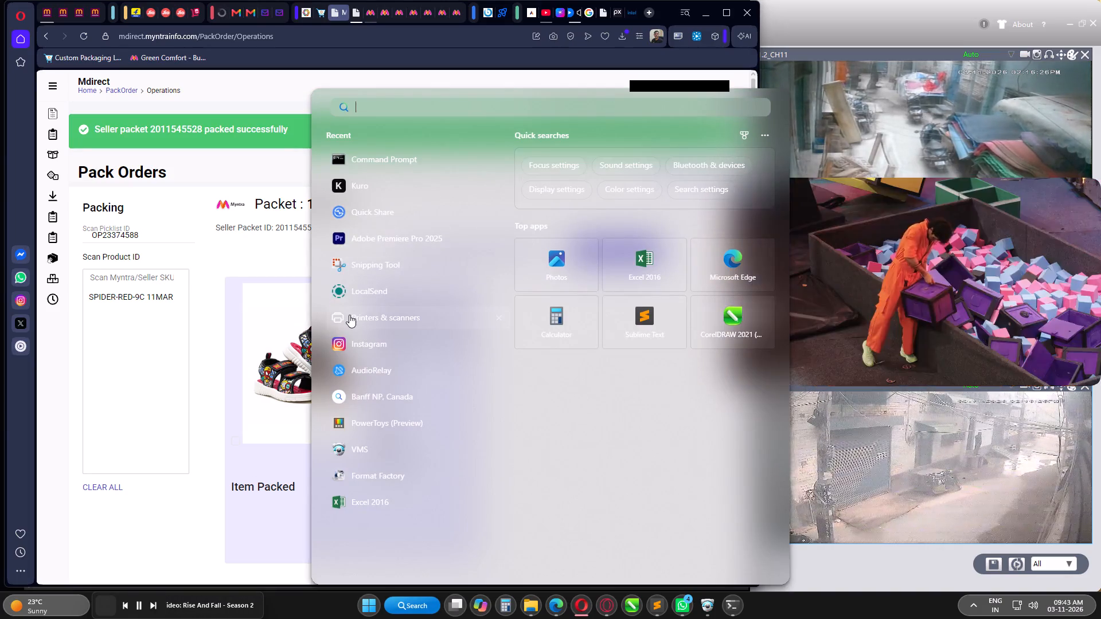
{"action": "left_click", "coordinate": [349, 315]}
{"action": "left_click", "coordinate": [502, 544]}
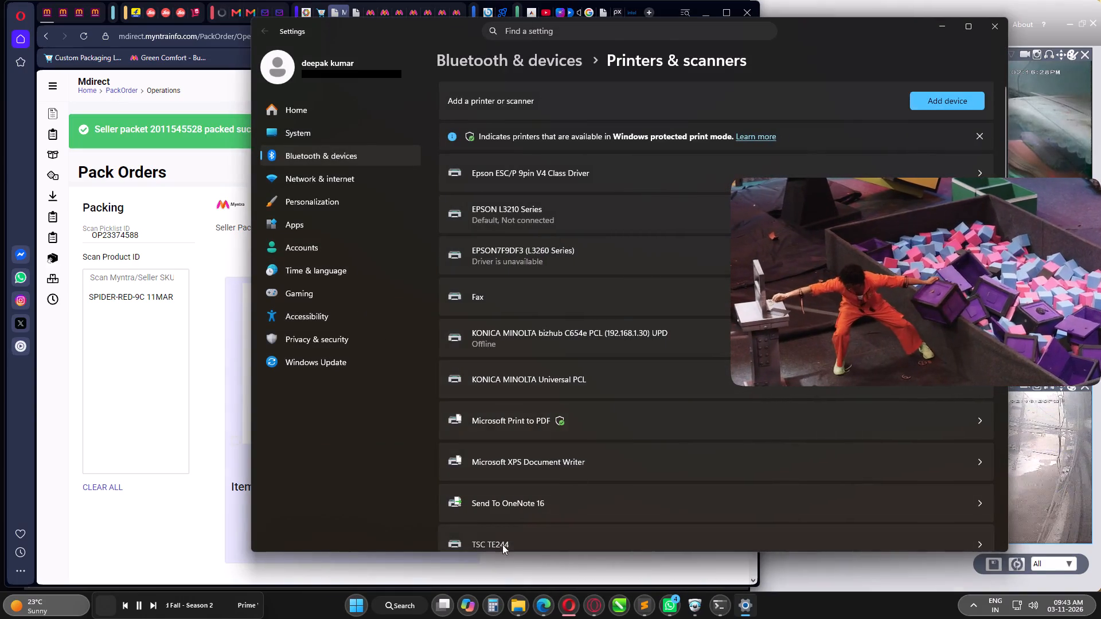
{"action": "left_click", "coordinate": [503, 312]}
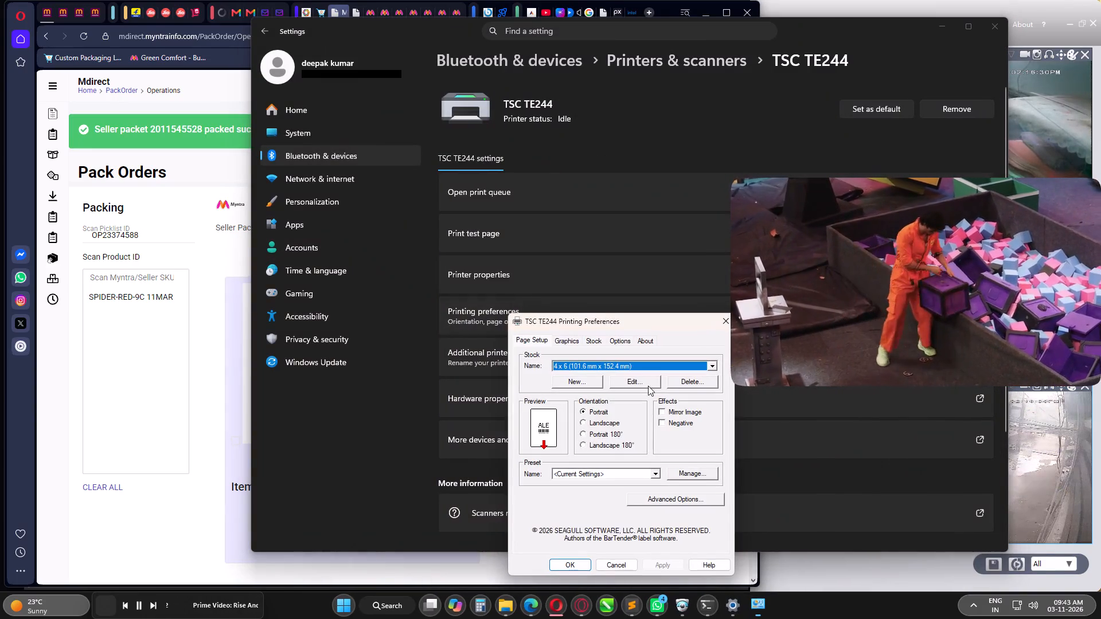
{"action": "left_click", "coordinate": [564, 566]}
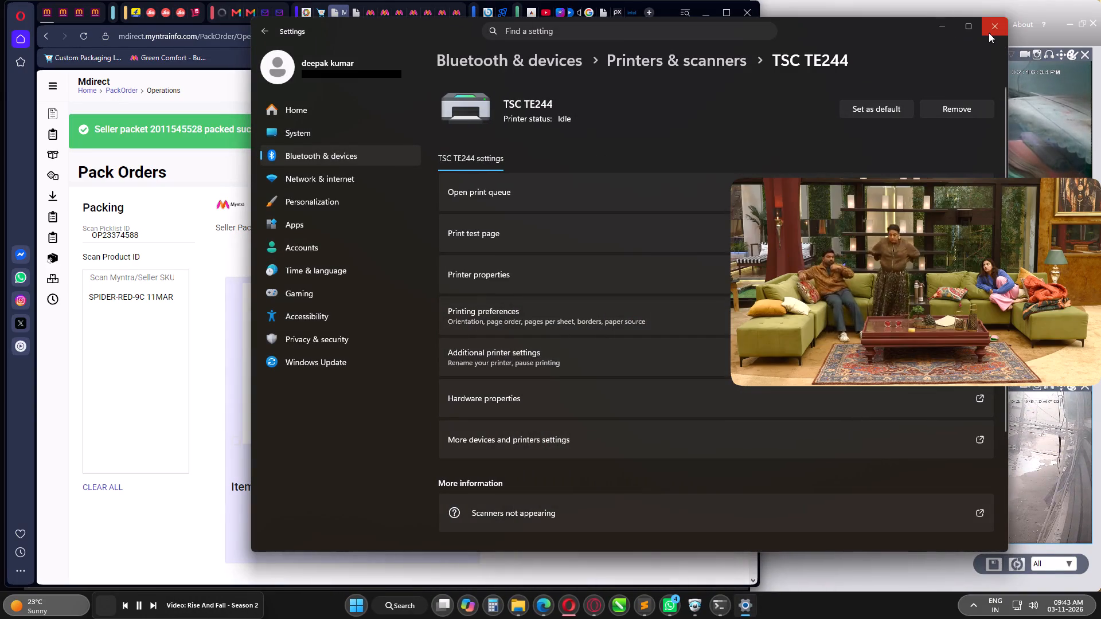
{"action": "left_click", "coordinate": [989, 33]}
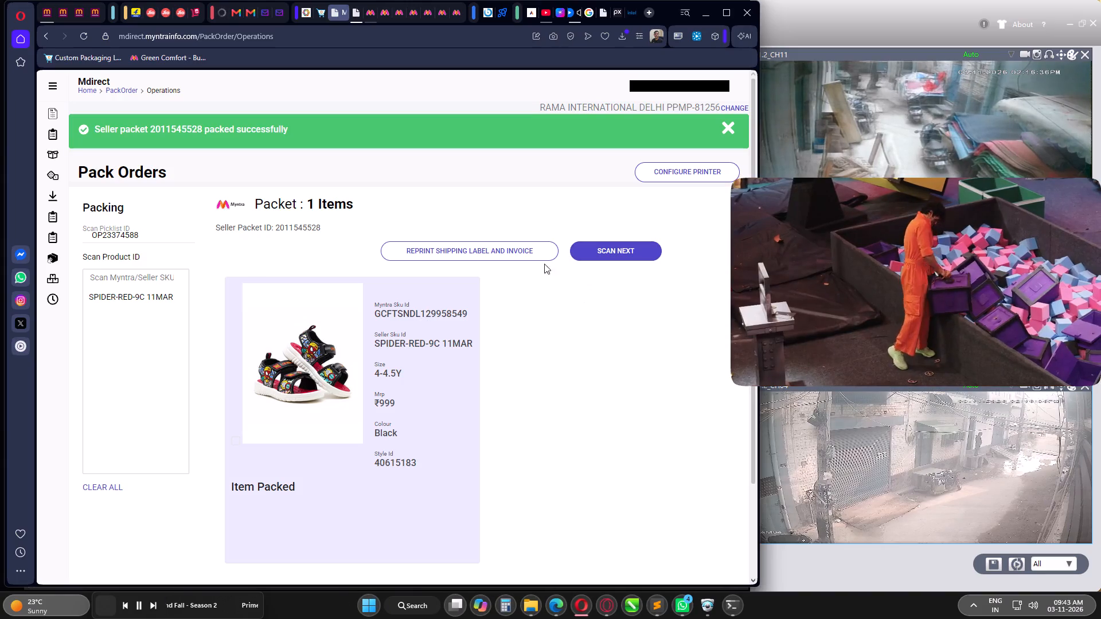
Retry reprinting the shipping label and invoice for the packed sandals.
{"action": "left_click", "coordinate": [462, 247]}
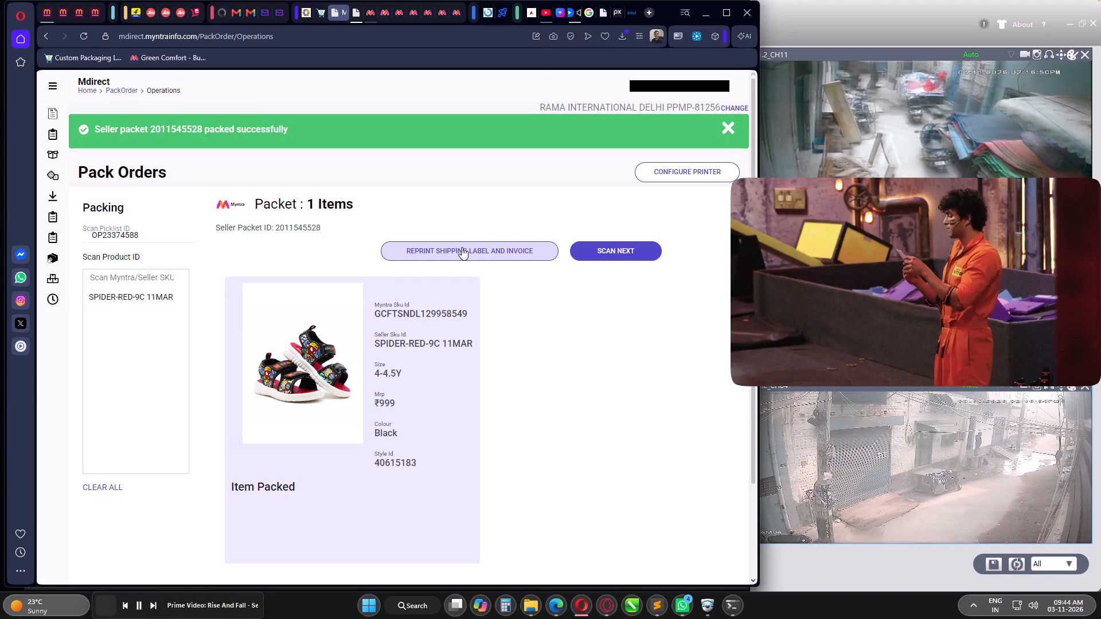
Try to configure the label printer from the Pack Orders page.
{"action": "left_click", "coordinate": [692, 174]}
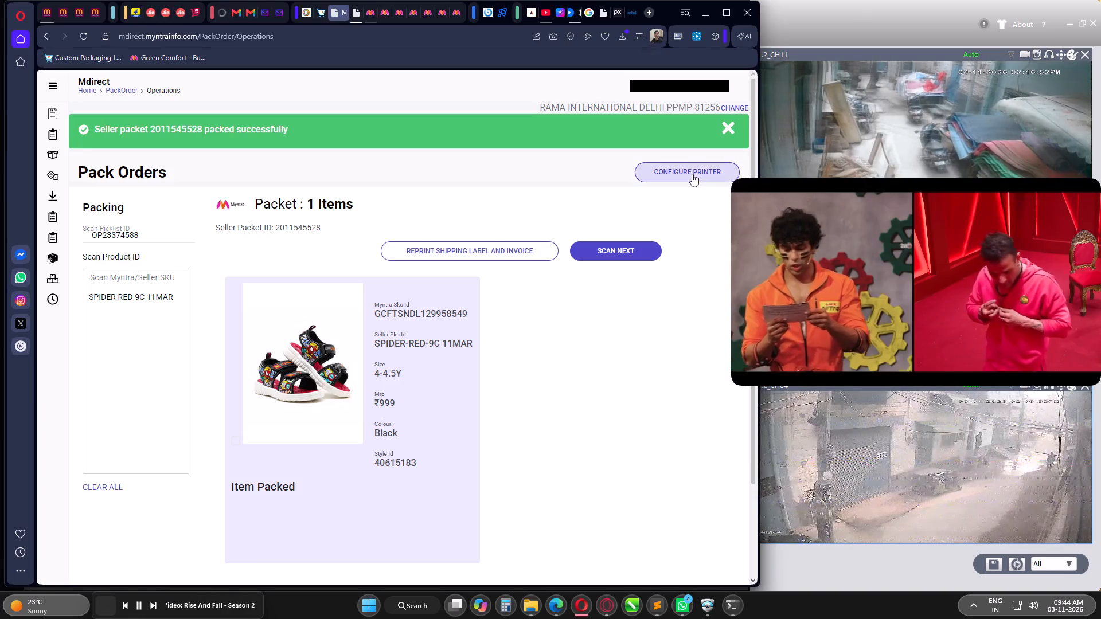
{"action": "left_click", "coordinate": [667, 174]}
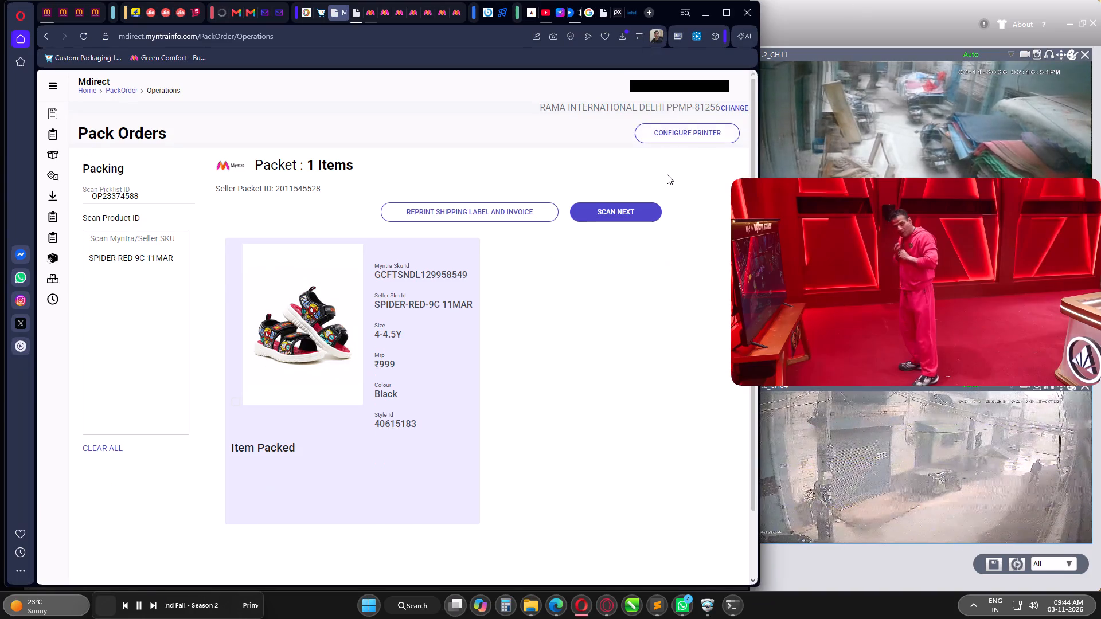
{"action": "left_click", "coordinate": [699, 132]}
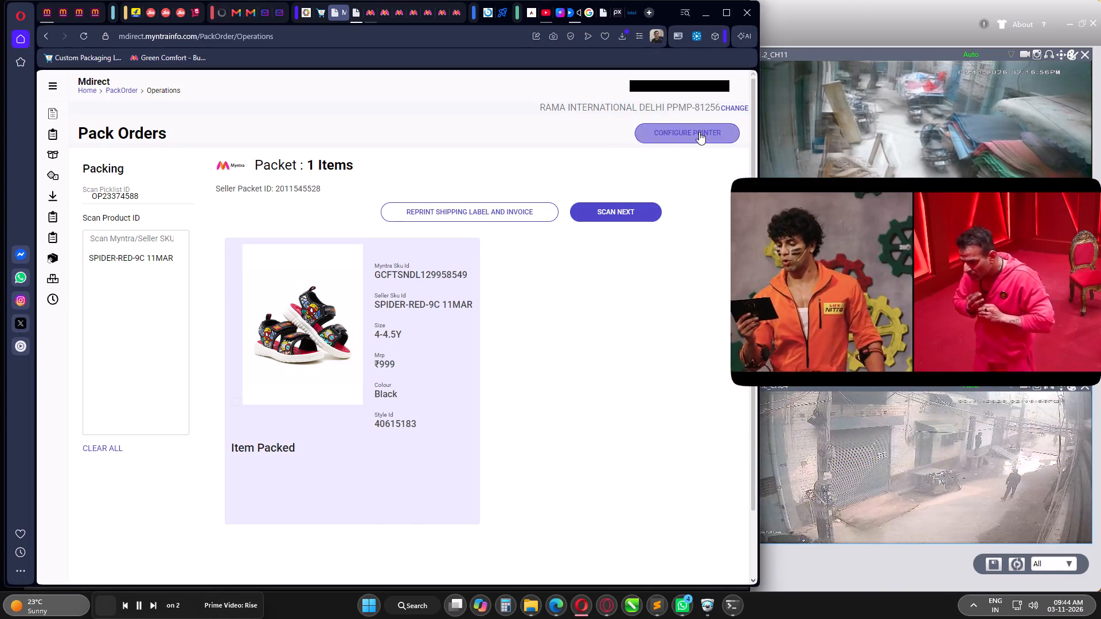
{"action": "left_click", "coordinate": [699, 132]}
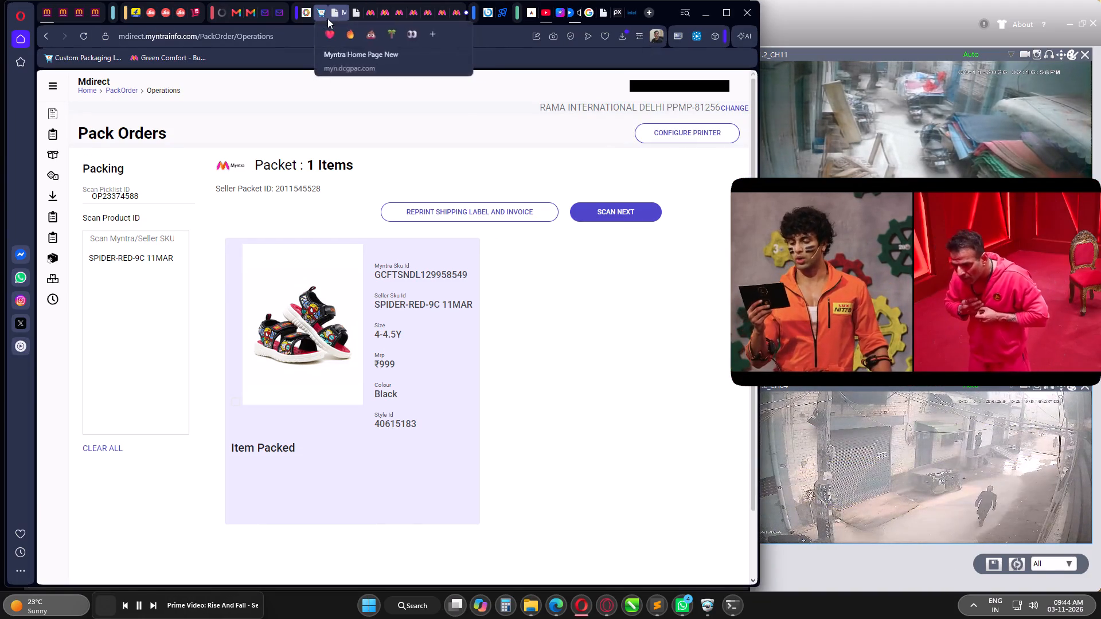
Duplicate the Pack Orders tab and try configuring the printer from the Mdirect Settings page in the copy.
{"action": "right_click", "coordinate": [333, 18]}
{"action": "left_click", "coordinate": [398, 125]}
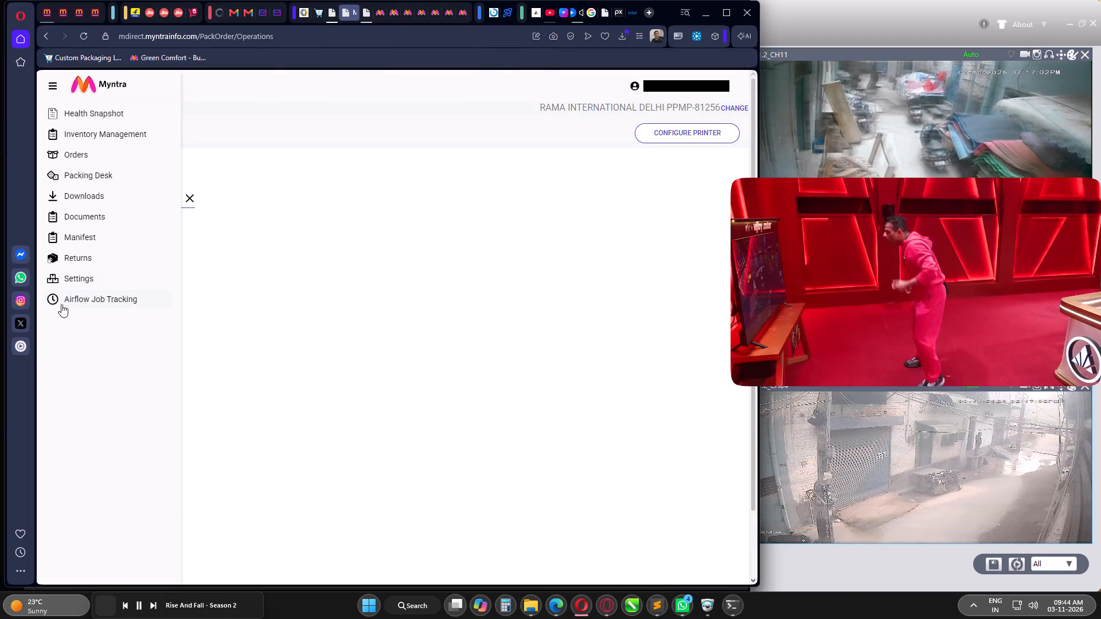
{"action": "left_click", "coordinate": [71, 283]}
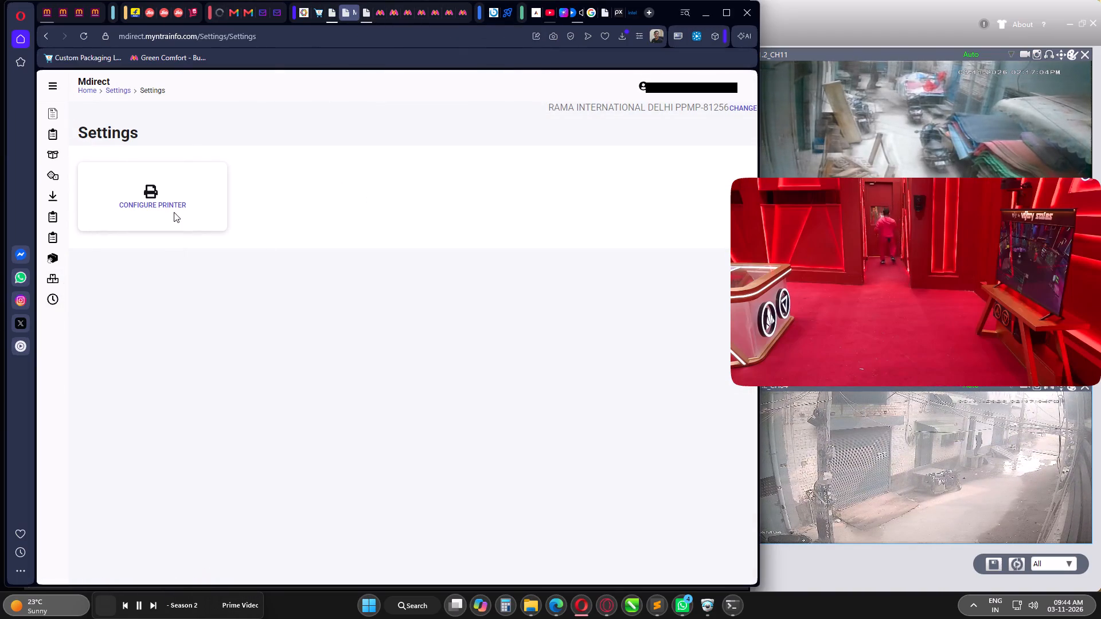
{"action": "left_click", "coordinate": [164, 204]}
{"action": "left_click", "coordinate": [159, 205]}
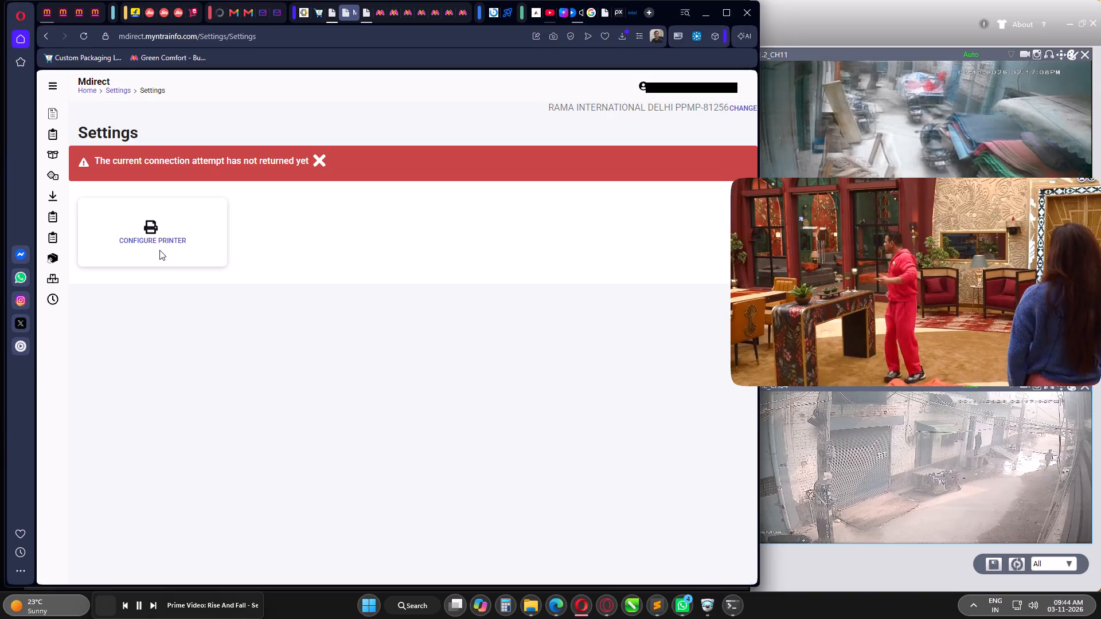
{"action": "left_click", "coordinate": [154, 239]}
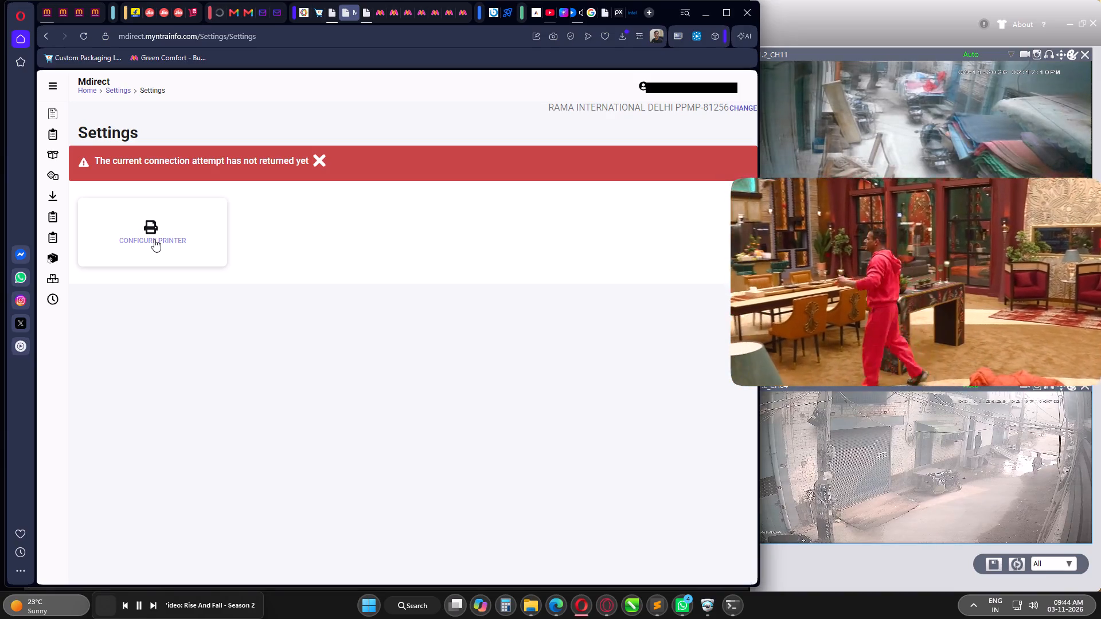
Launch QZ Tray from a Windows search and check for it among the background apps.
{"action": "left_click", "coordinate": [969, 598]}
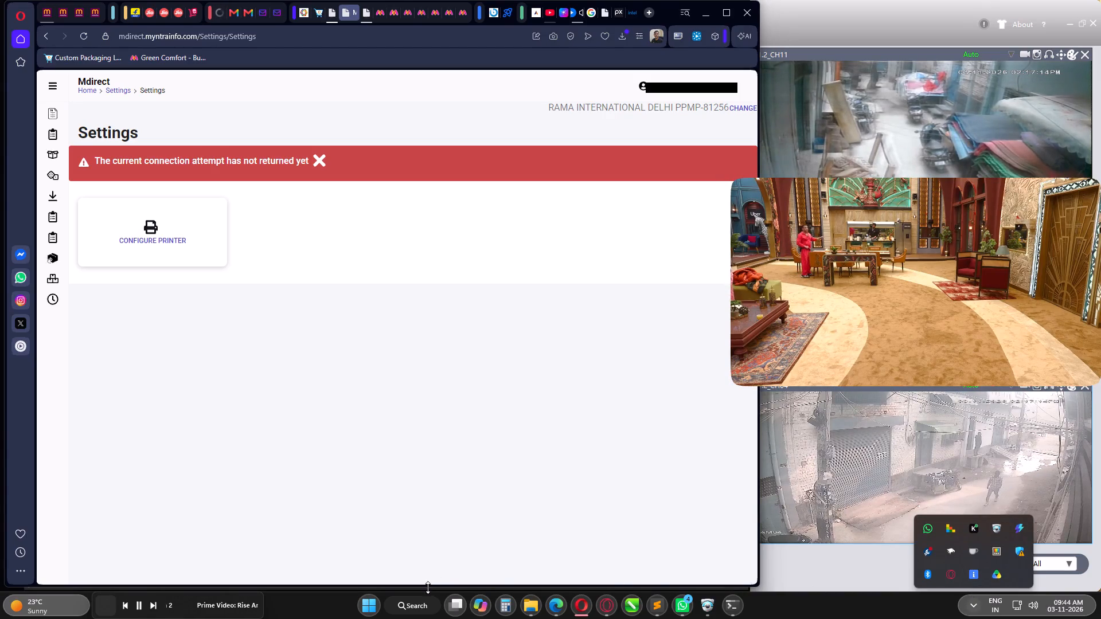
{"action": "left_click", "coordinate": [410, 614]}
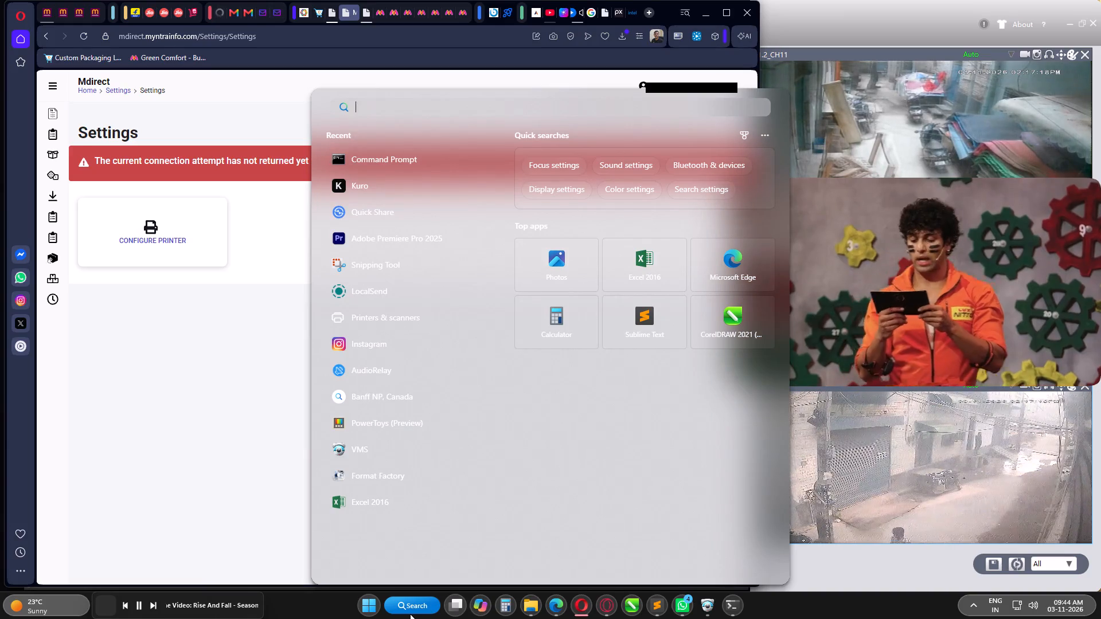
{"action": "key", "text": "q"}
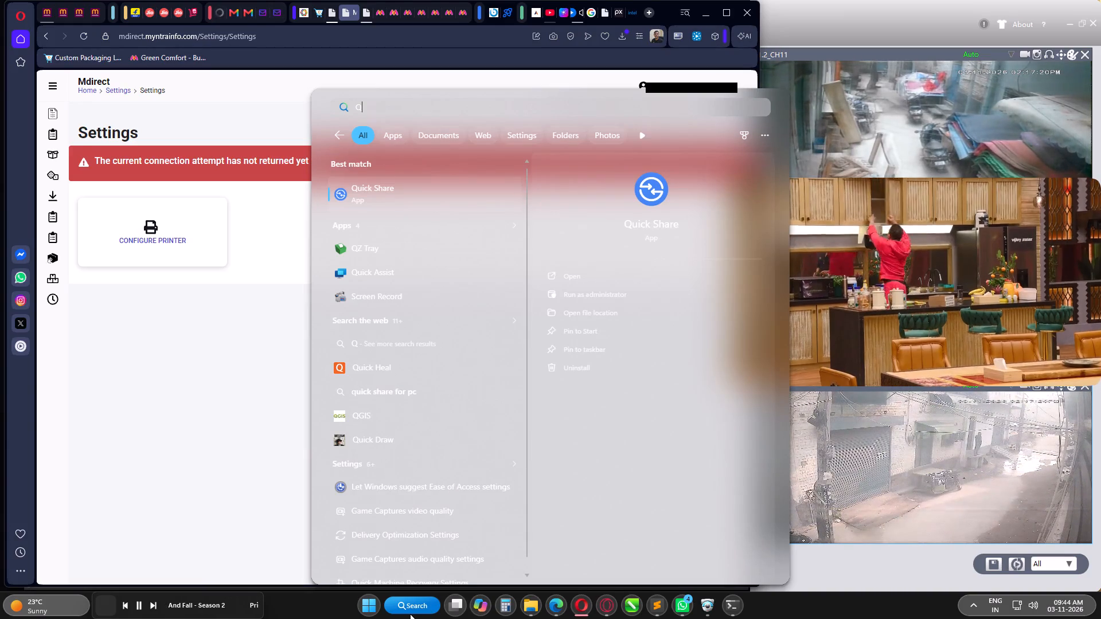
{"action": "key", "text": "z"}
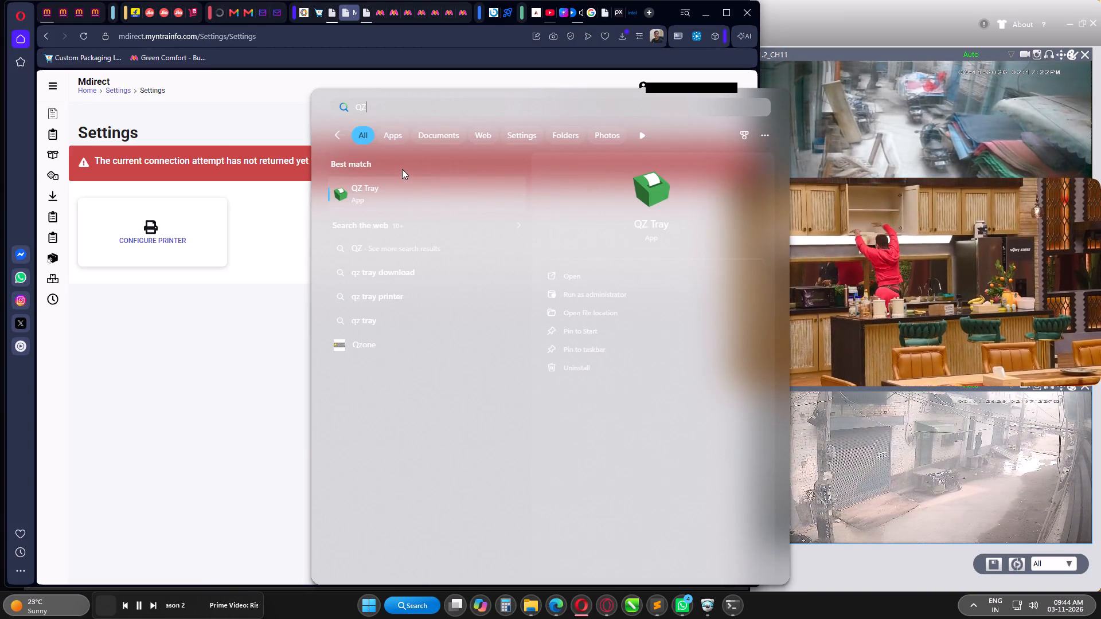
{"action": "left_click", "coordinate": [565, 276]}
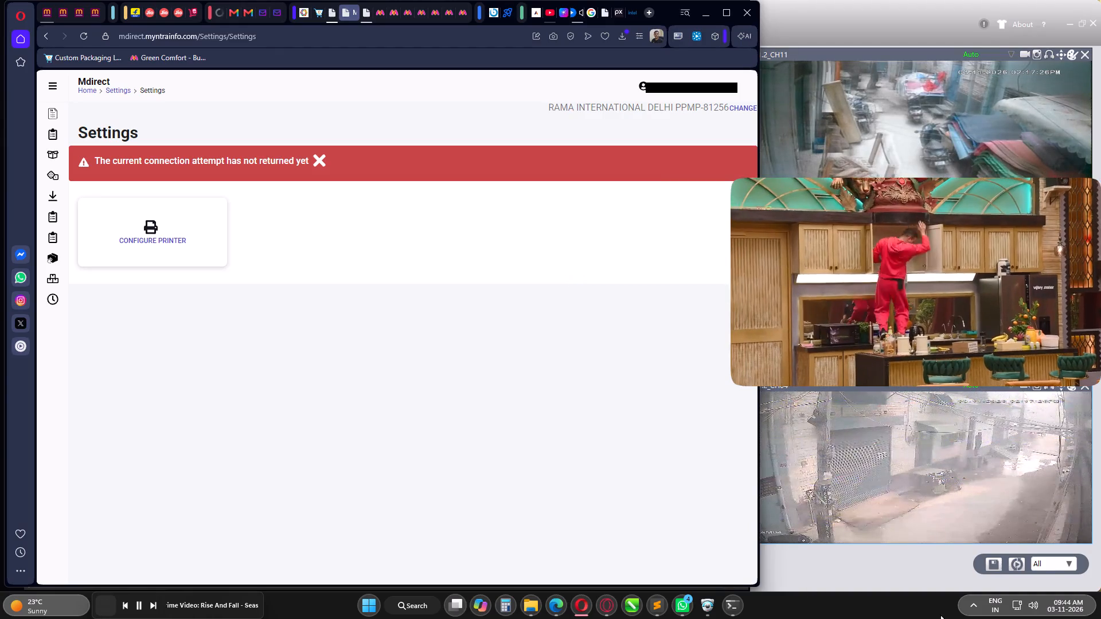
{"action": "left_click", "coordinate": [975, 605]}
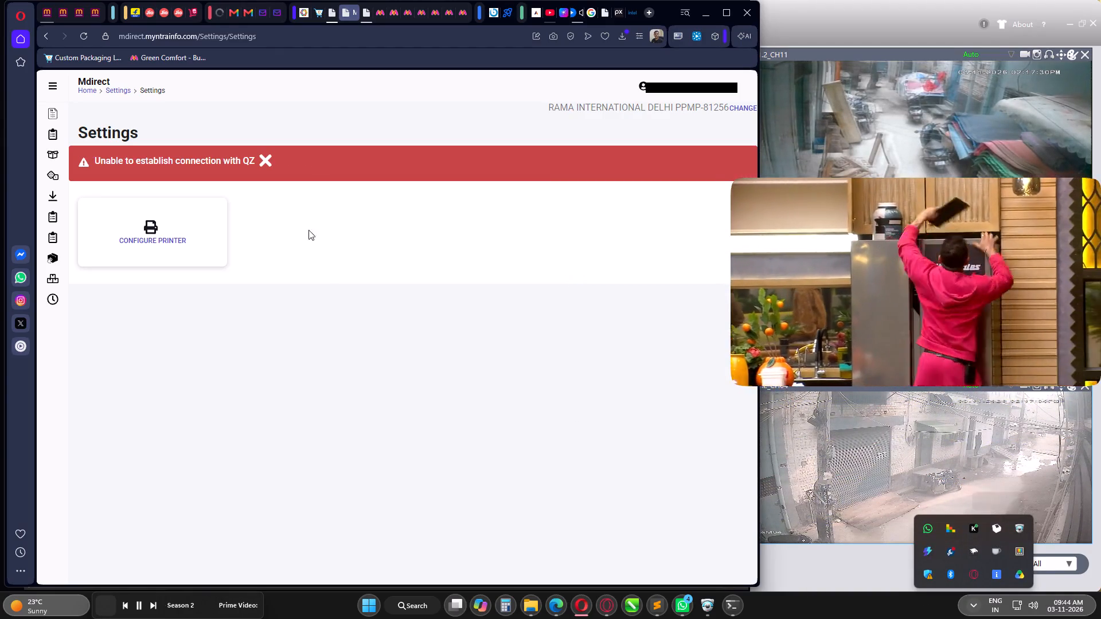
Reprint the packed sandals' shipping label and invoice, saving the PDF output as 2 in the 3-11-26 tax invoice folder.
{"action": "left_click", "coordinate": [330, 17]}
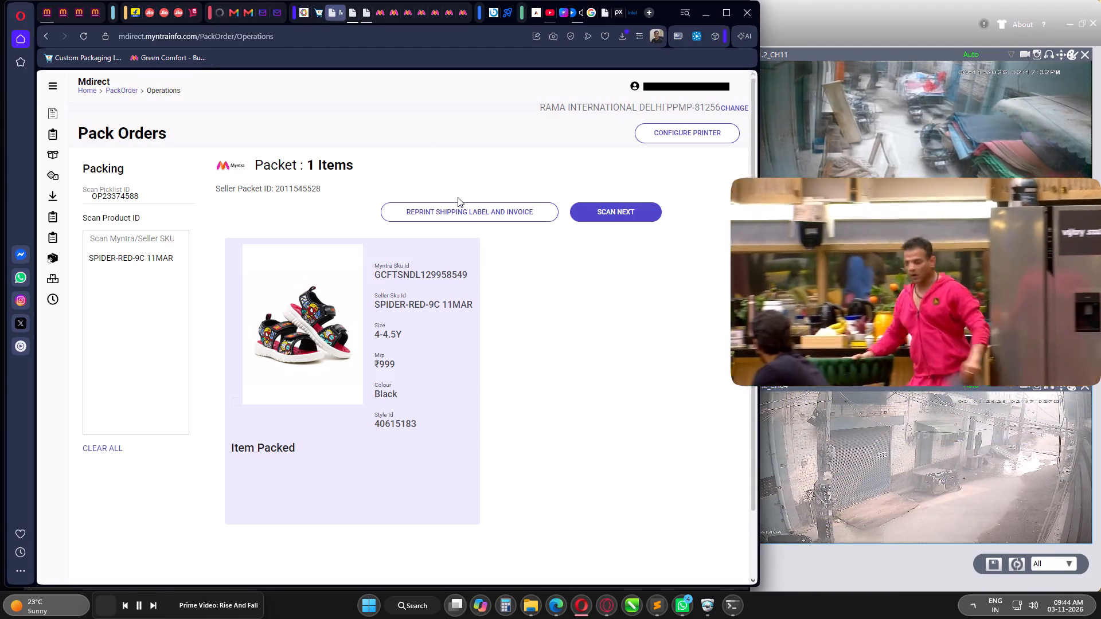
{"action": "left_click", "coordinate": [464, 207]}
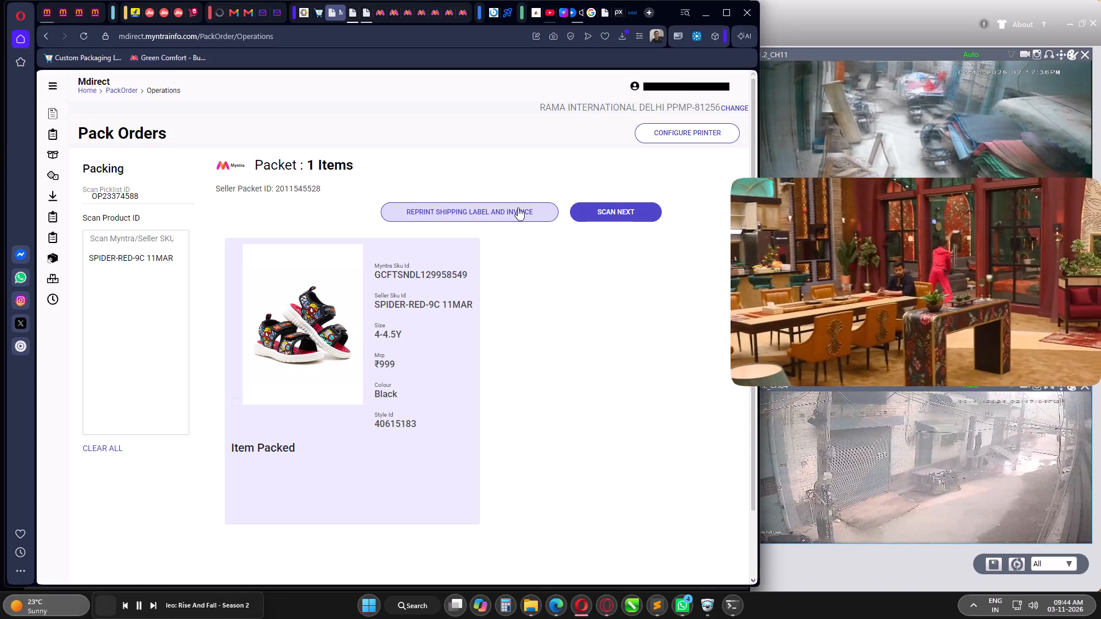
{"action": "left_click", "coordinate": [518, 207]}
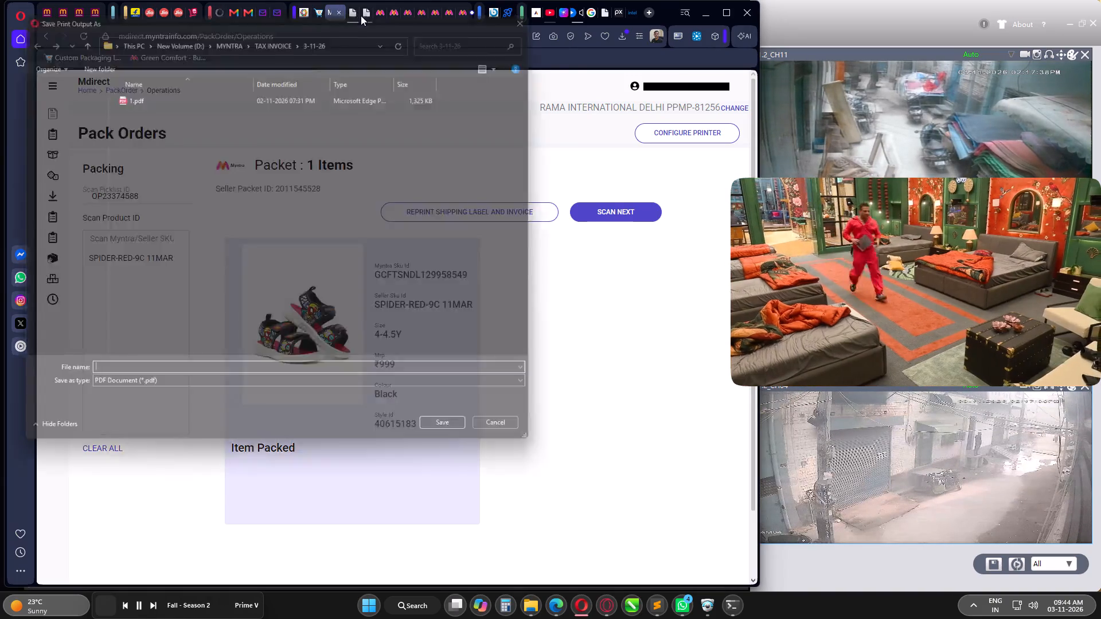
{"action": "key", "text": "2"}
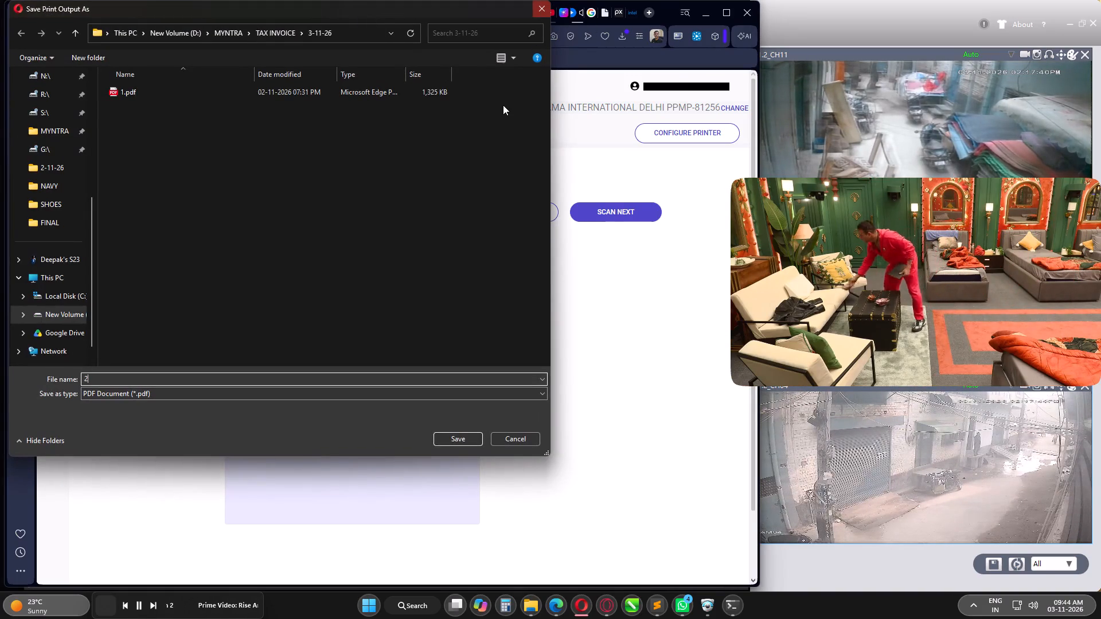
{"action": "key", "text": "Return"}
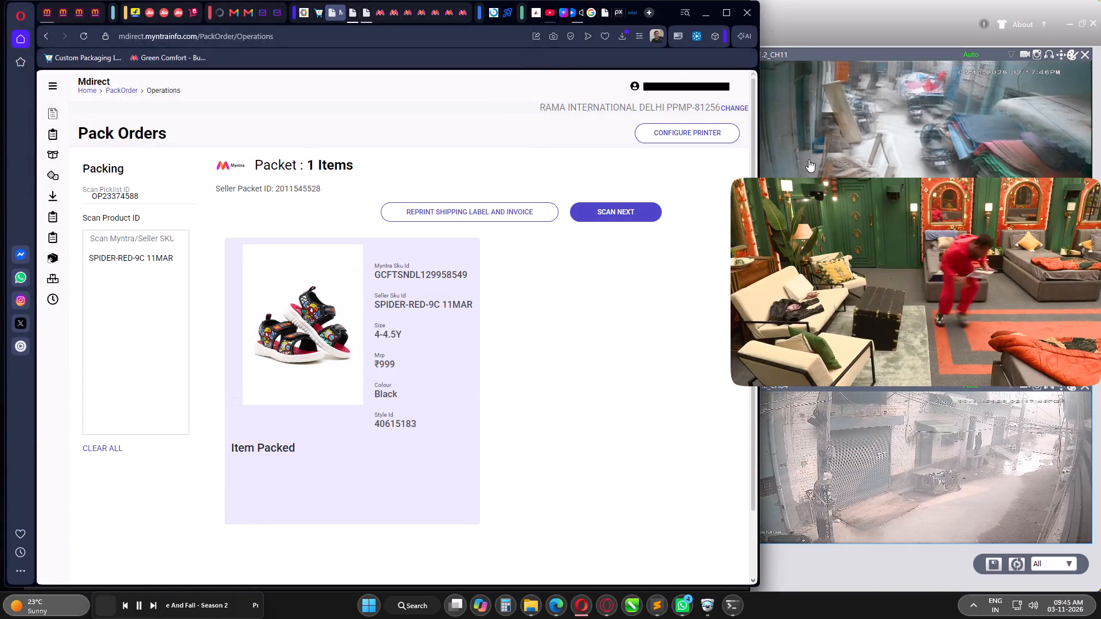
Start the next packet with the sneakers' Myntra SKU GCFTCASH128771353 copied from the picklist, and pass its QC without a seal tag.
{"action": "left_click", "coordinate": [631, 207]}
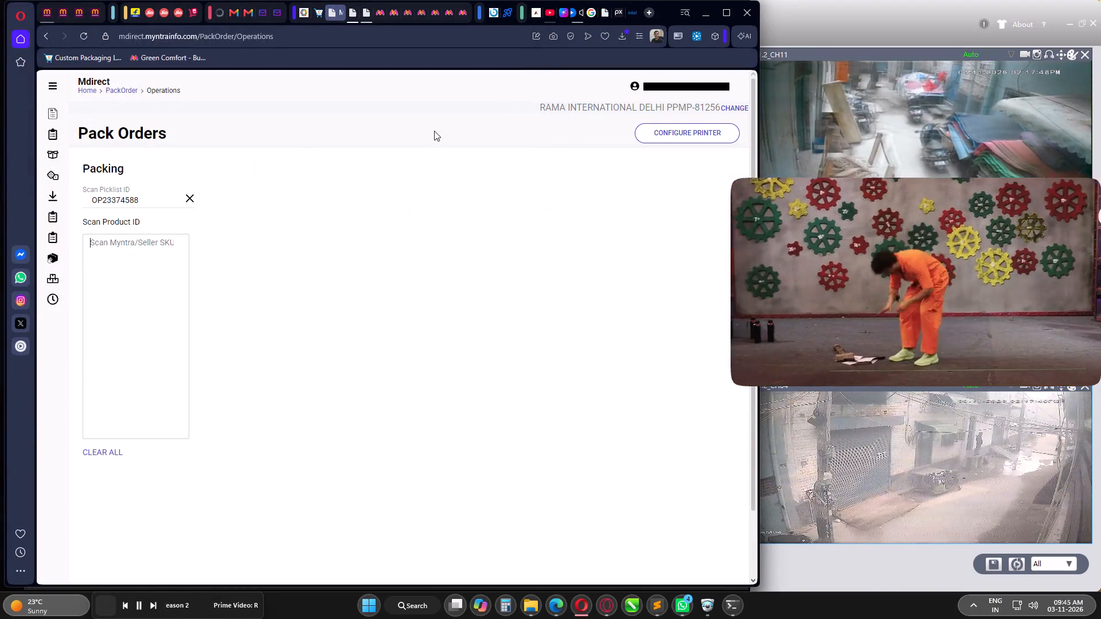
{"action": "left_click", "coordinate": [350, 15]}
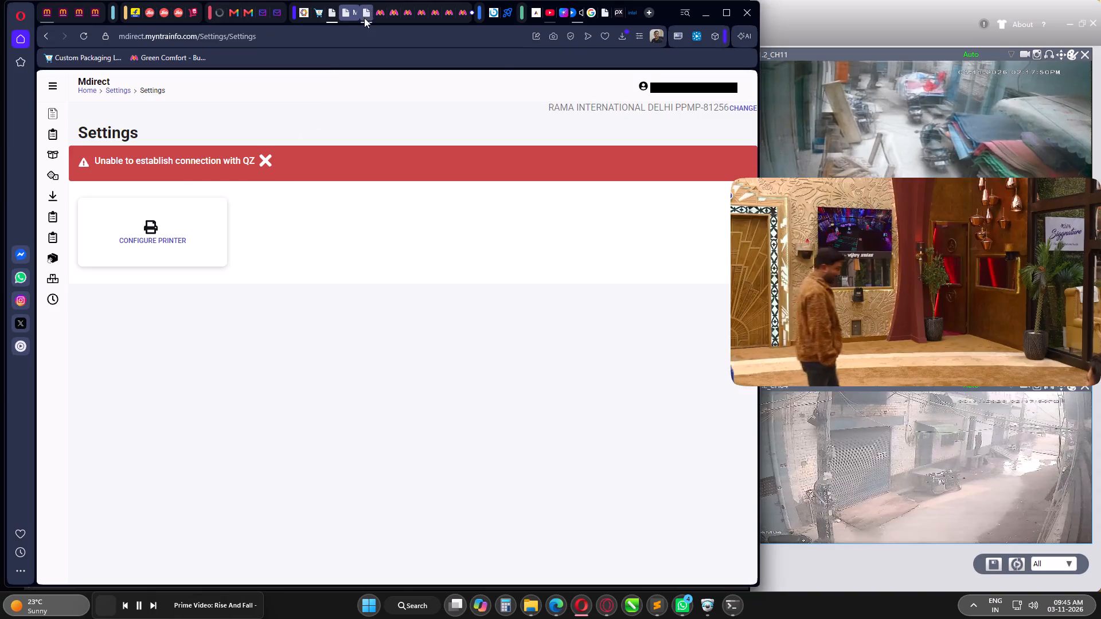
{"action": "left_click", "coordinate": [364, 17]}
{"action": "double_click", "coordinate": [263, 340]}
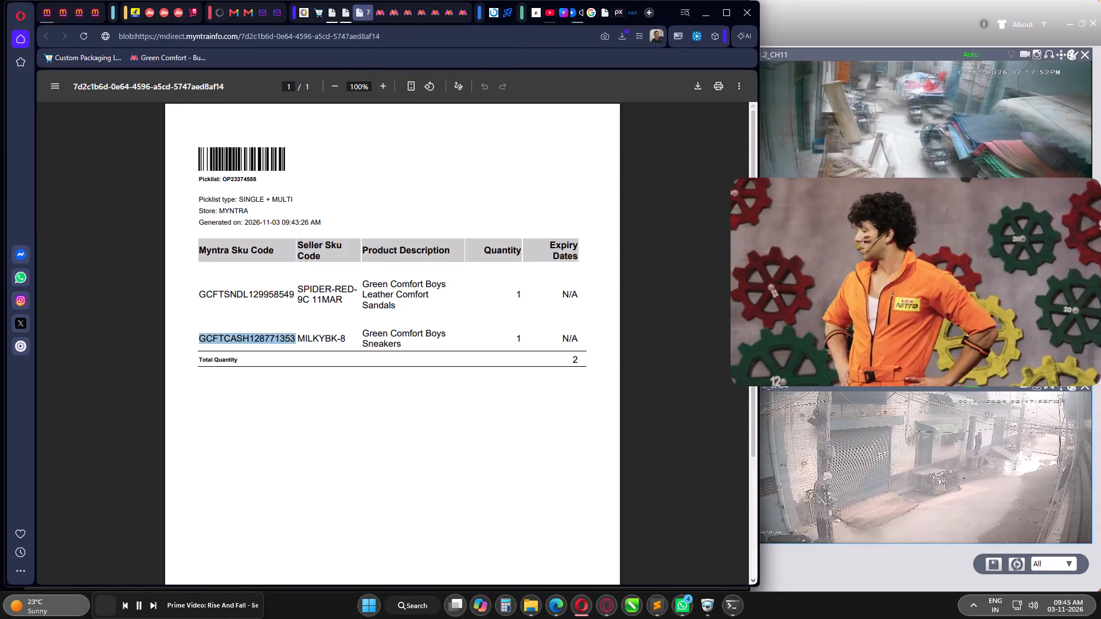
{"action": "key", "text": "ctrl+c"}
{"action": "left_click", "coordinate": [333, 11]}
{"action": "key", "text": "ctrl+v"}
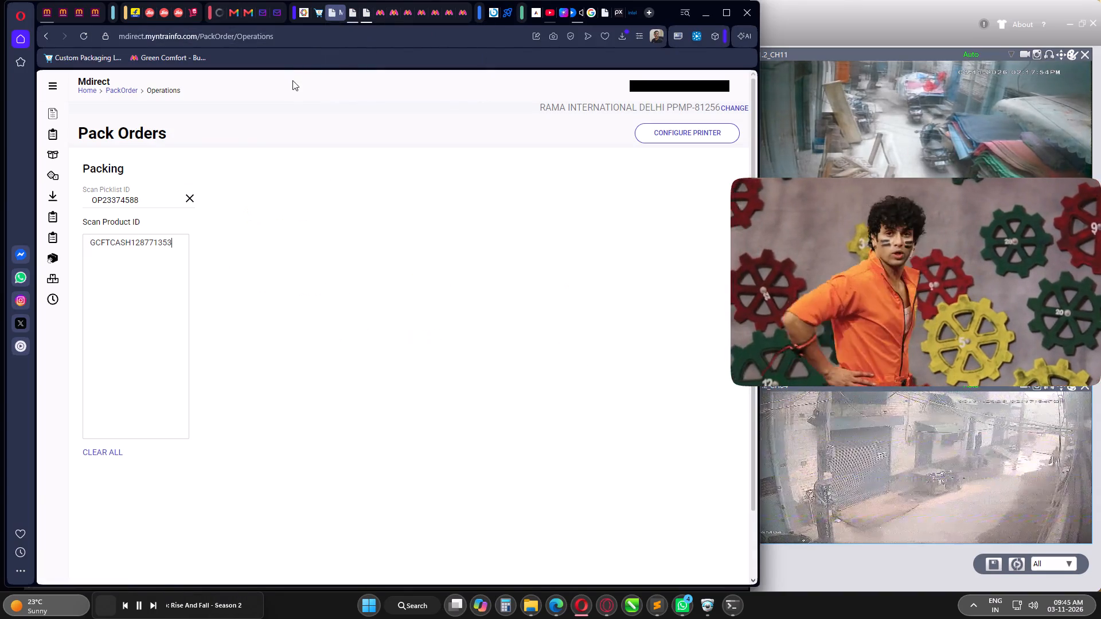
{"action": "key", "text": "Return"}
{"action": "left_click", "coordinate": [506, 430]}
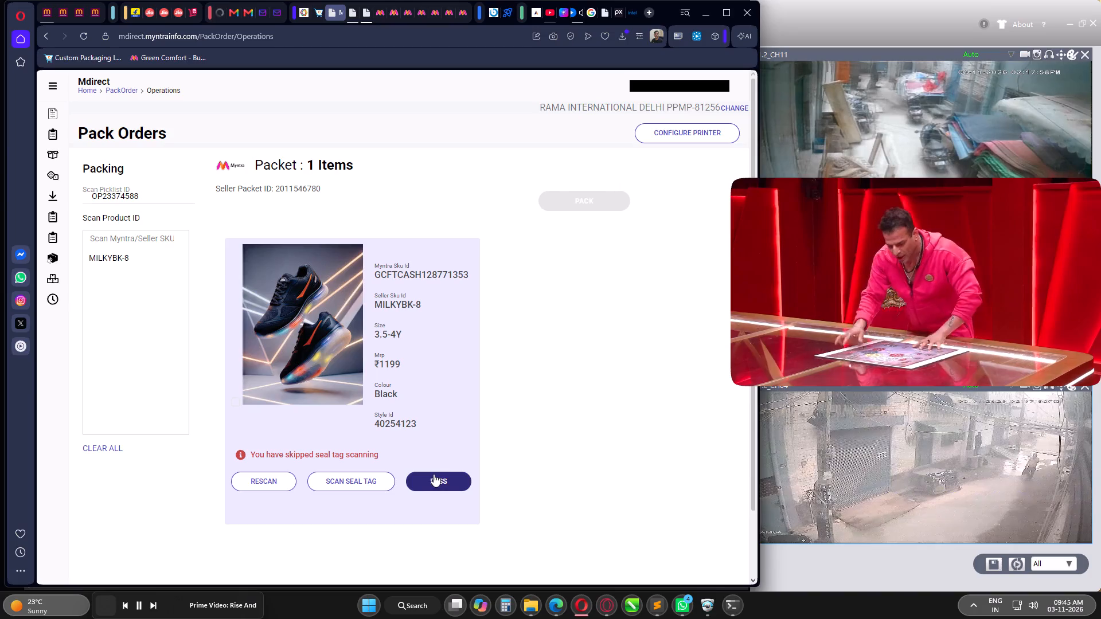
{"action": "left_click", "coordinate": [434, 483]}
{"action": "left_click", "coordinate": [554, 198]}
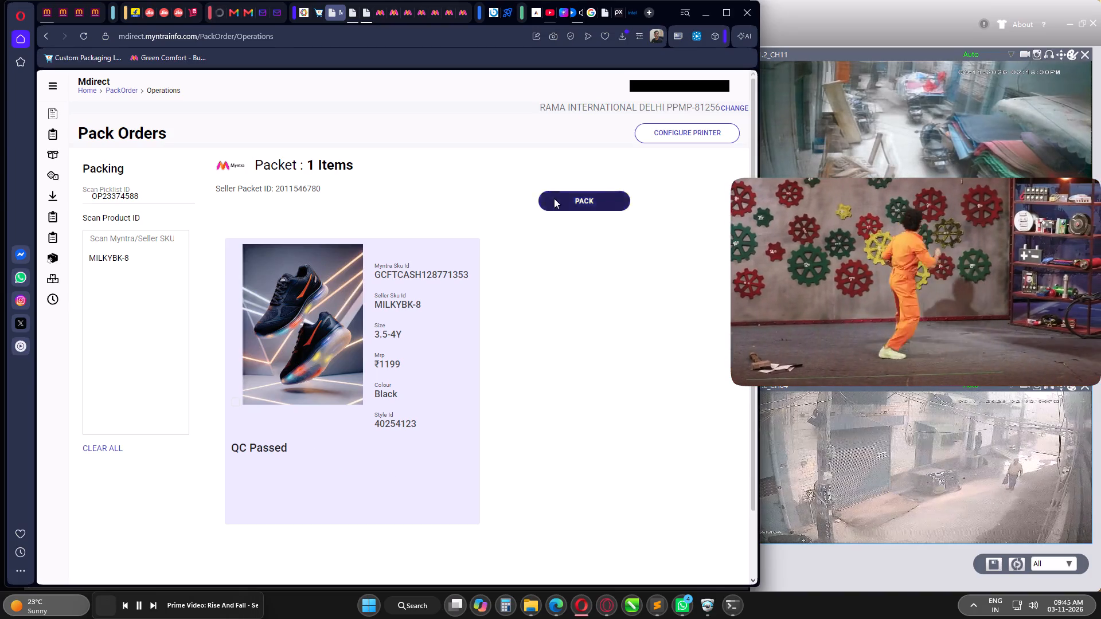
{"action": "left_click", "coordinate": [373, 349]}
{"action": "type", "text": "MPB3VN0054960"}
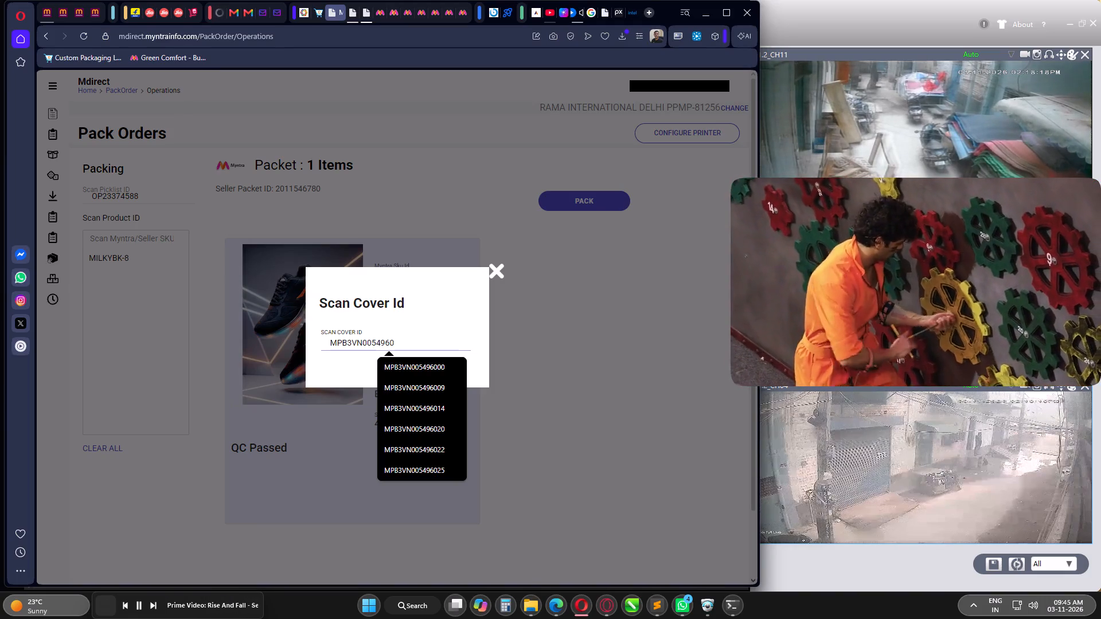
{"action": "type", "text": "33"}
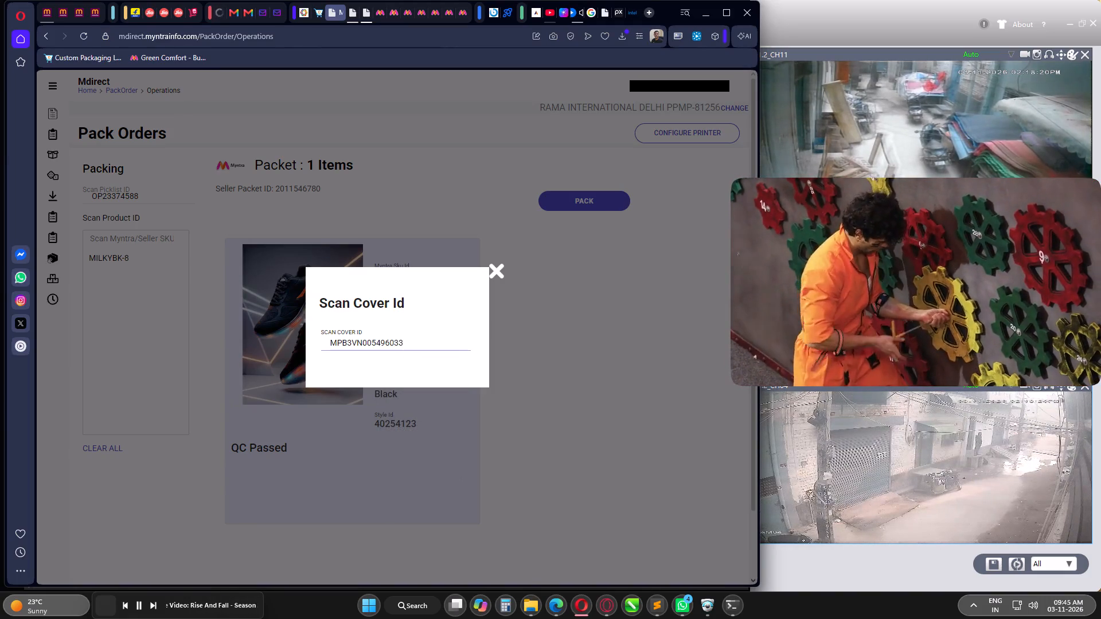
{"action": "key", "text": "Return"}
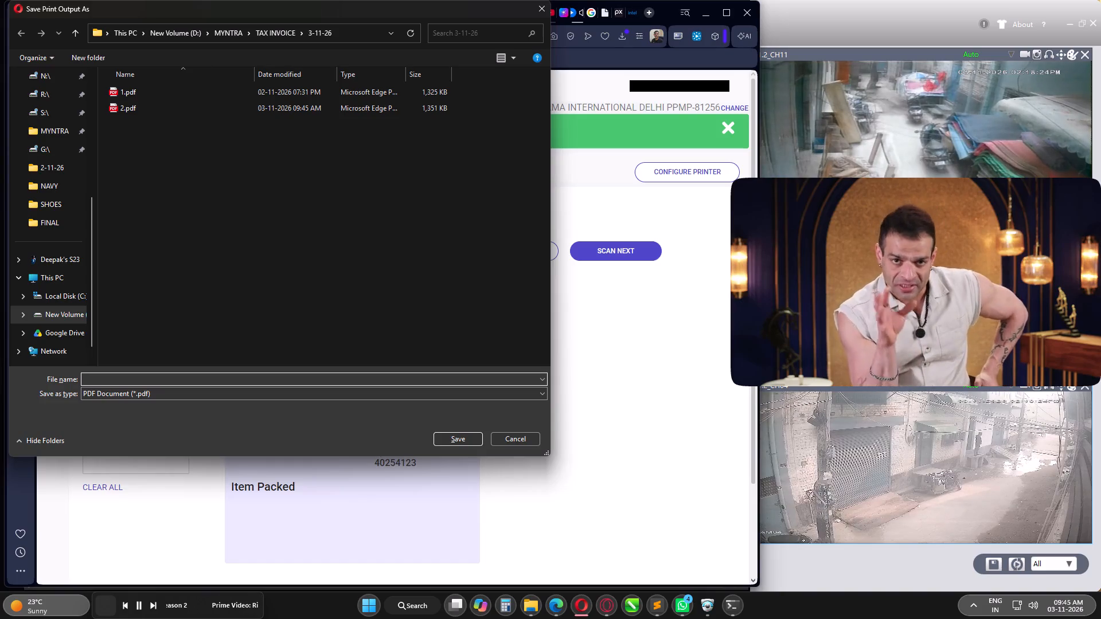
Save the sneakers packet's print output as PDF 3 in the 3-11-26 folder and reset Pack Orders for the next scan.
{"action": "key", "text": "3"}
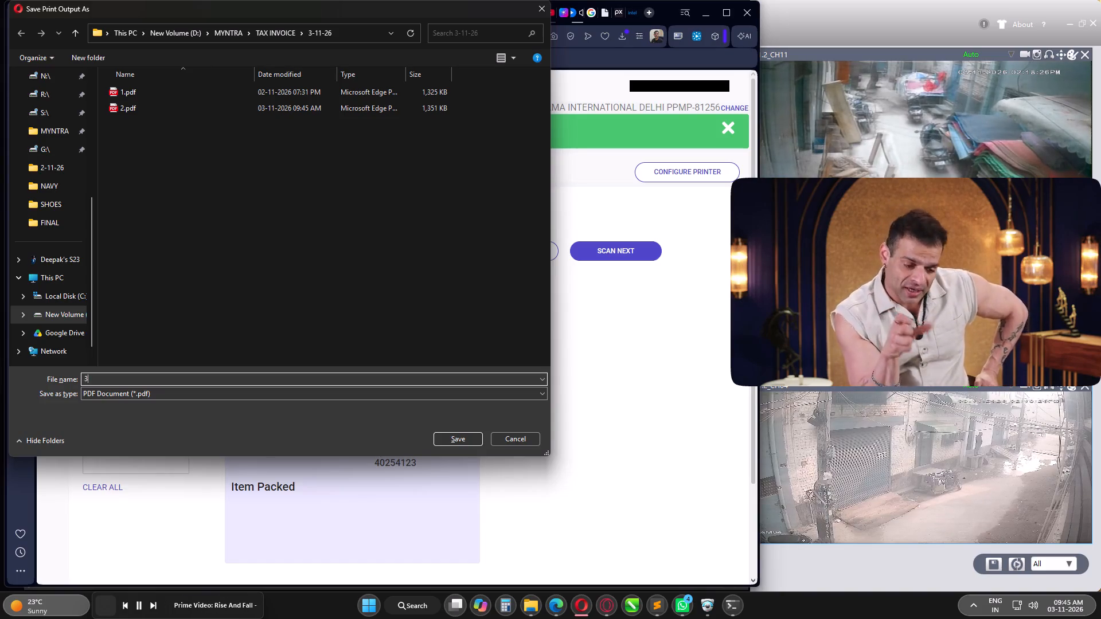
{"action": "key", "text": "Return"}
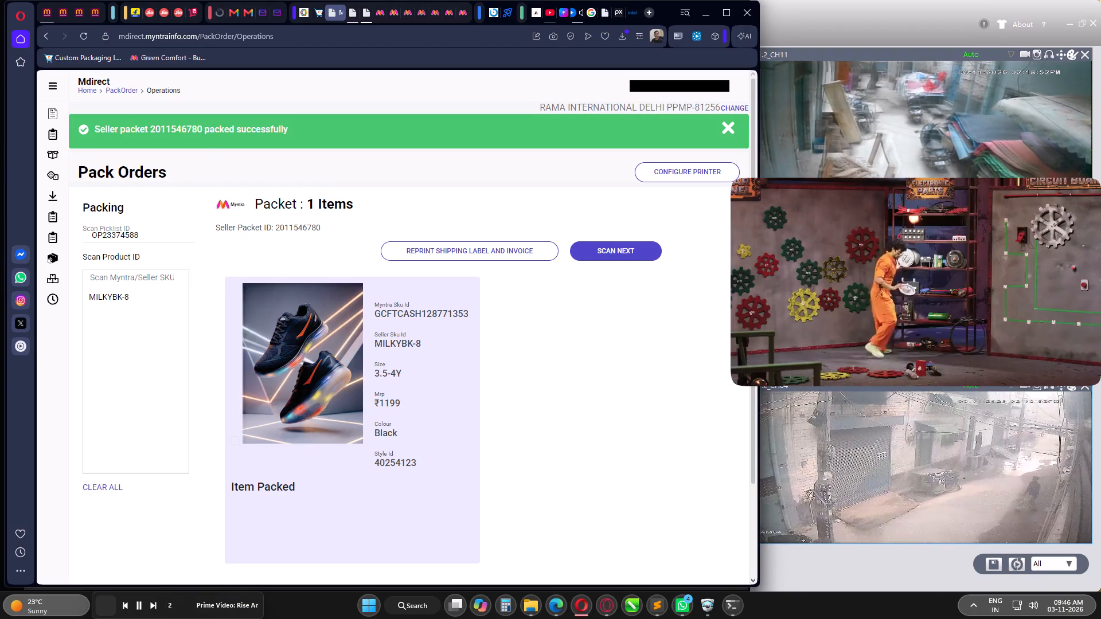
{"action": "left_click", "coordinate": [611, 240]}
{"action": "left_click", "coordinate": [607, 254]}
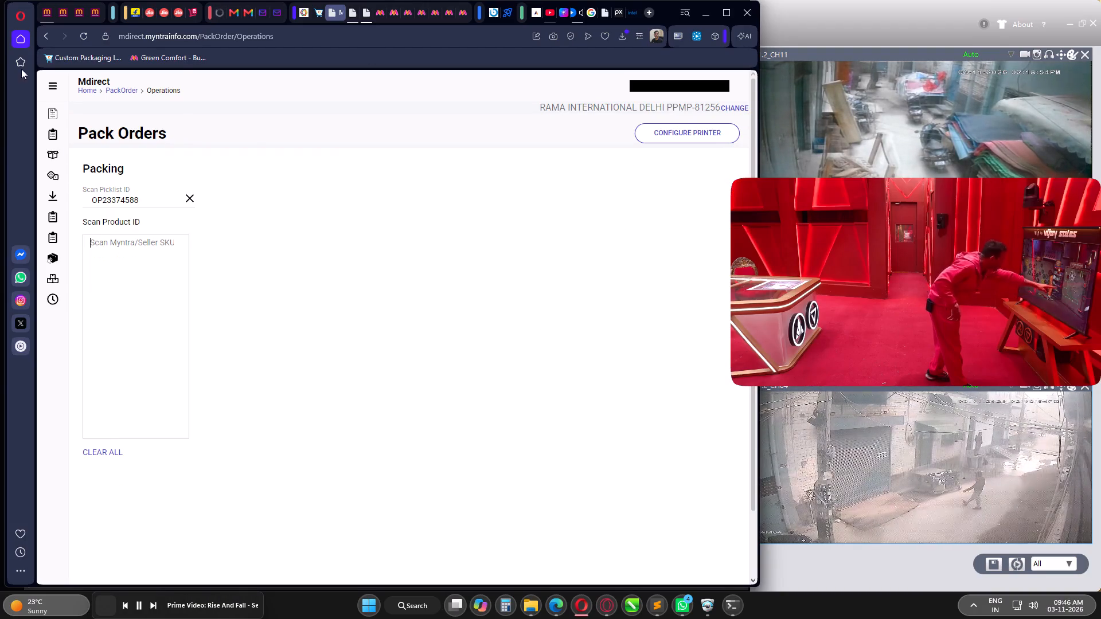
Open the Mdirect Orders page and refresh it to check for remaining open orders.
{"action": "left_click", "coordinate": [70, 150]}
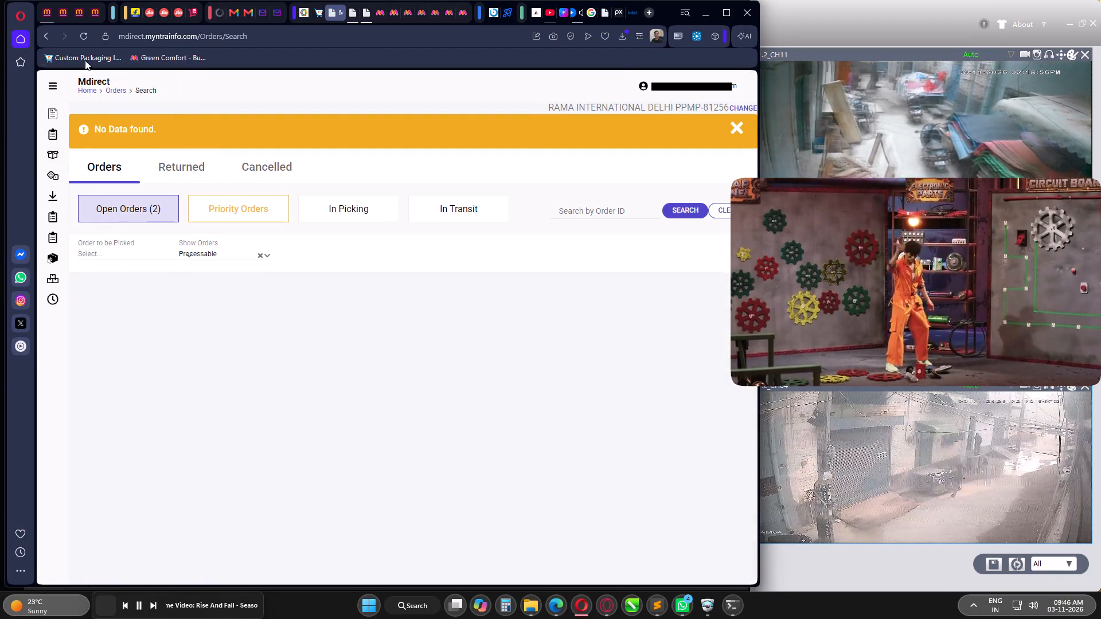
{"action": "left_click", "coordinate": [80, 36]}
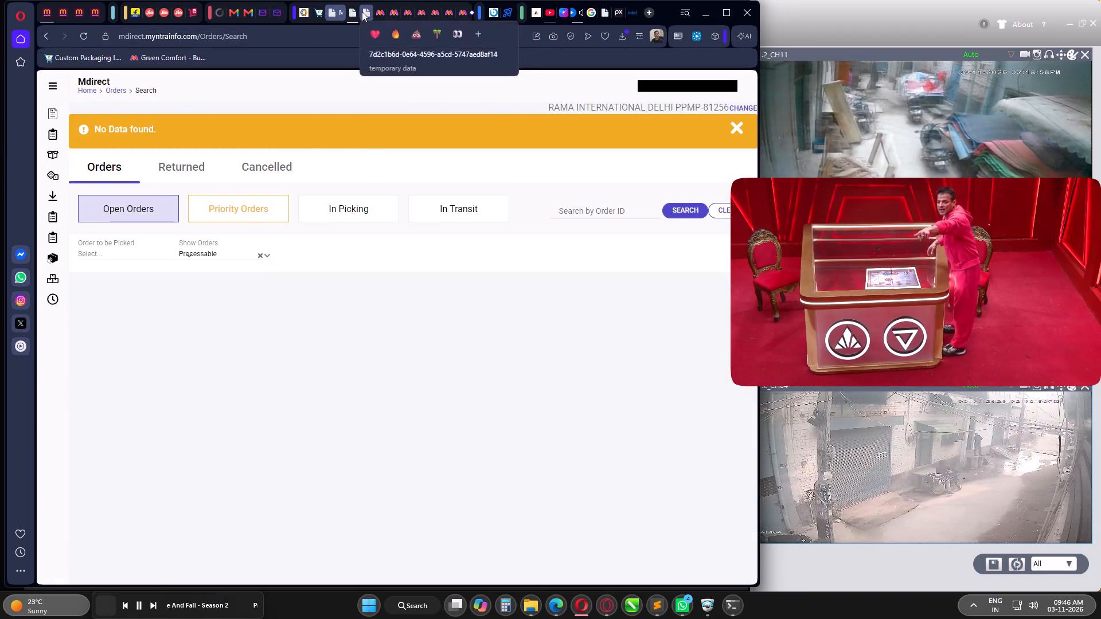
Close the picklist PDF and the duplicate Mdirect Settings tabs.
{"action": "left_click", "coordinate": [362, 11]}
{"action": "left_click", "coordinate": [367, 11]}
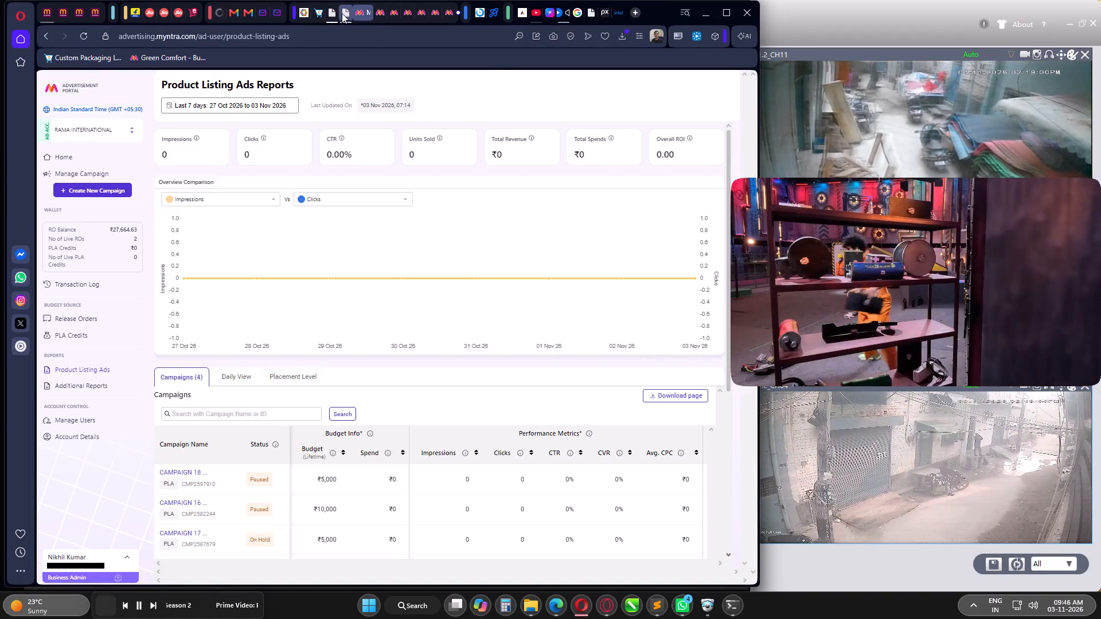
{"action": "left_click", "coordinate": [342, 13]}
{"action": "left_click", "coordinate": [353, 13]}
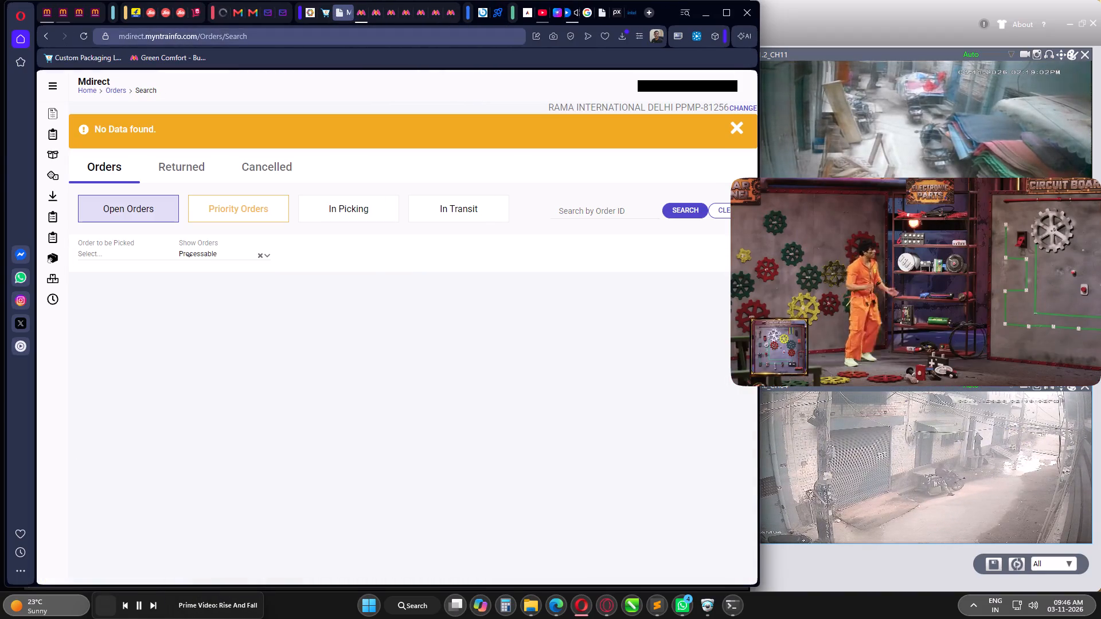
Switch to Flipkart Seller Hub and check Active Orders for any orders to accept.
{"action": "left_click", "coordinate": [136, 13]}
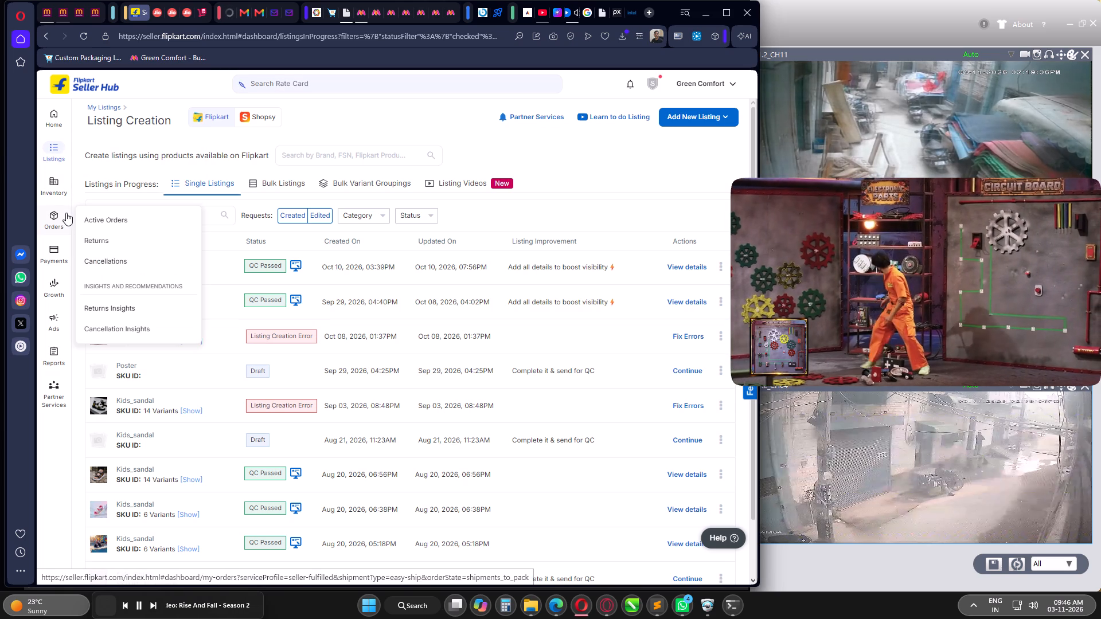
{"action": "left_click", "coordinate": [95, 216]}
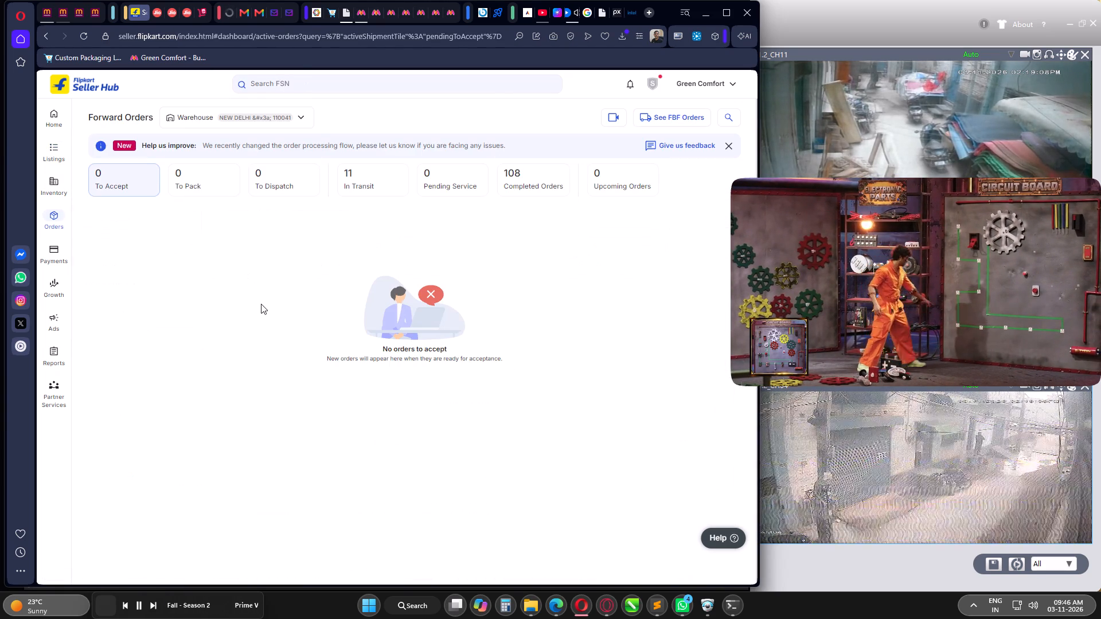
{"action": "left_click", "coordinate": [261, 302]}
{"action": "left_click", "coordinate": [101, 174]}
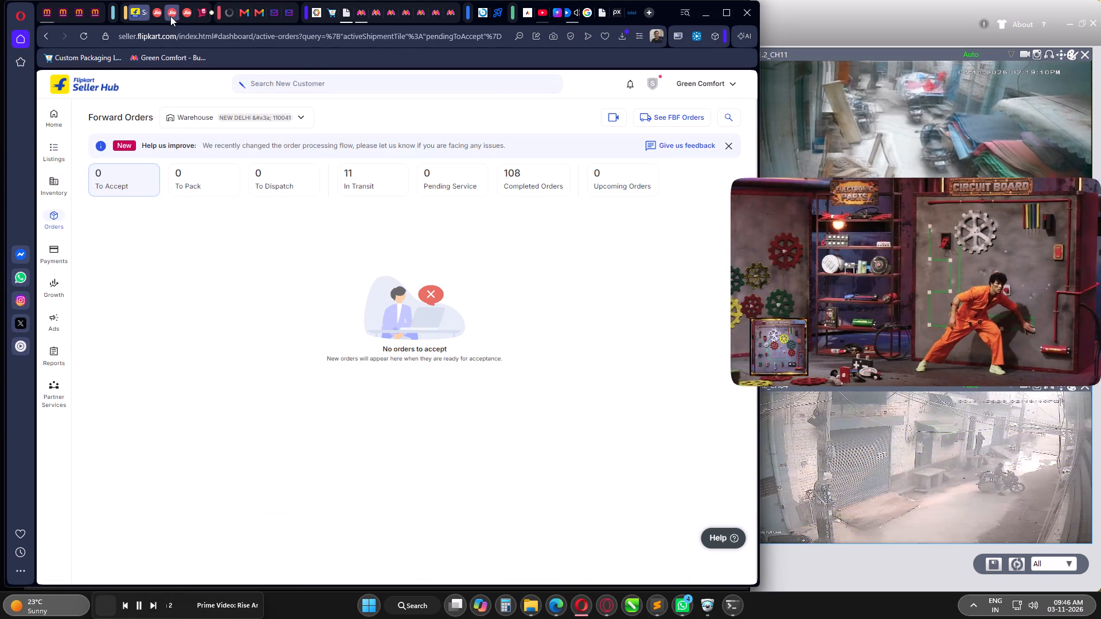